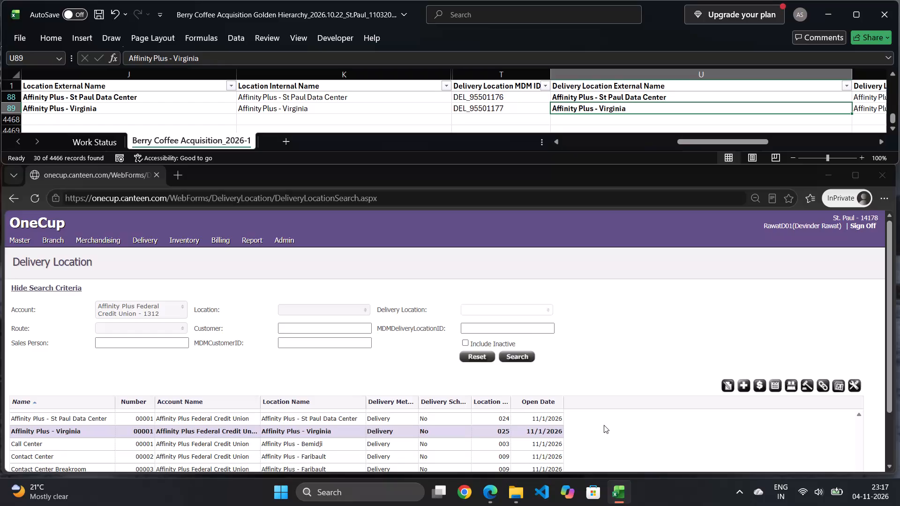
Copy the customer name C.H. Robinson Worldwide from the Work Status sheet.
{"action": "left_click", "coordinate": [94, 147]}
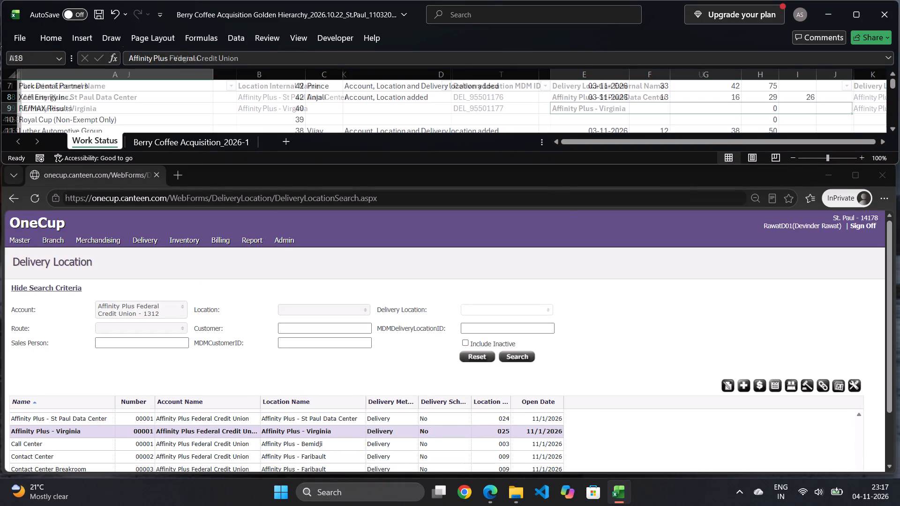
{"action": "double_click", "coordinate": [652, 29]}
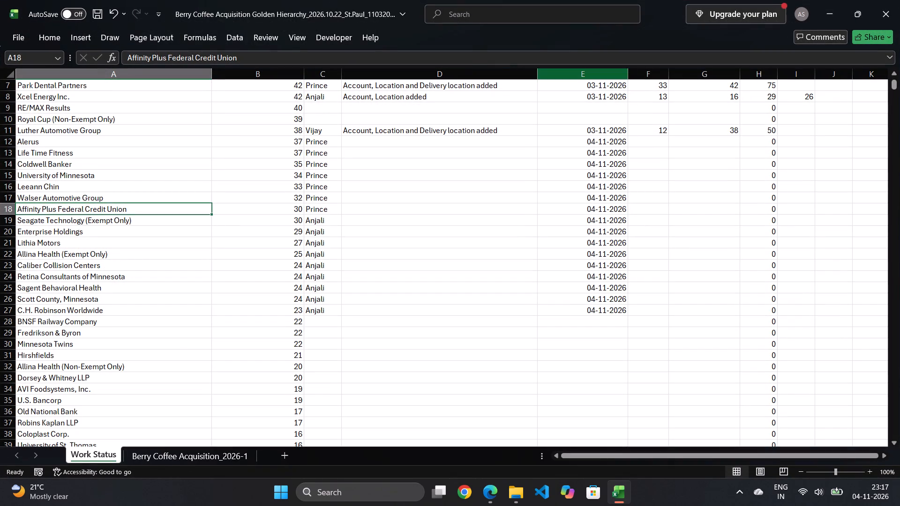
{"action": "left_click", "coordinate": [168, 308]}
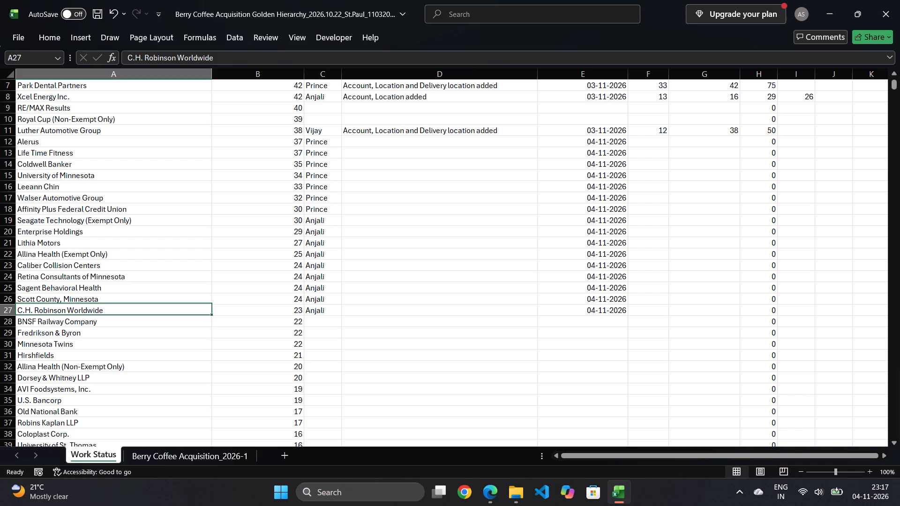
{"action": "key", "text": "ctrl+c"}
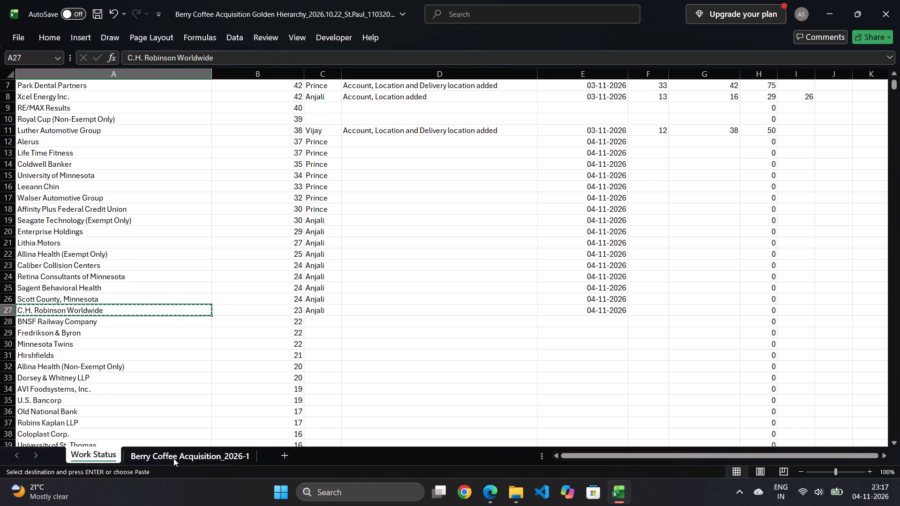
Filter the Customer Name column of the Berry Coffee Acquisition_2026-1 sheet to show only C.H. Robinson Worldwide.
{"action": "left_click", "coordinate": [173, 458]}
{"action": "scroll", "coordinate": [123, 149], "scroll_direction": "up", "scroll_amount": 17}
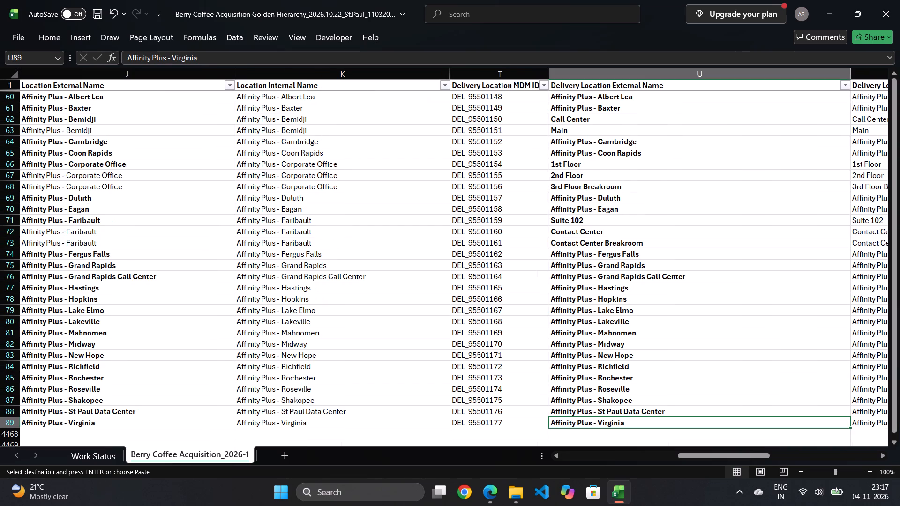
{"action": "scroll", "coordinate": [120, 131], "scroll_direction": "up", "scroll_amount": 4}
{"action": "left_click_drag", "start_coordinate": [715, 455], "coordinate": [315, 455]}
{"action": "scroll", "coordinate": [178, 150], "scroll_direction": "up", "scroll_amount": 4}
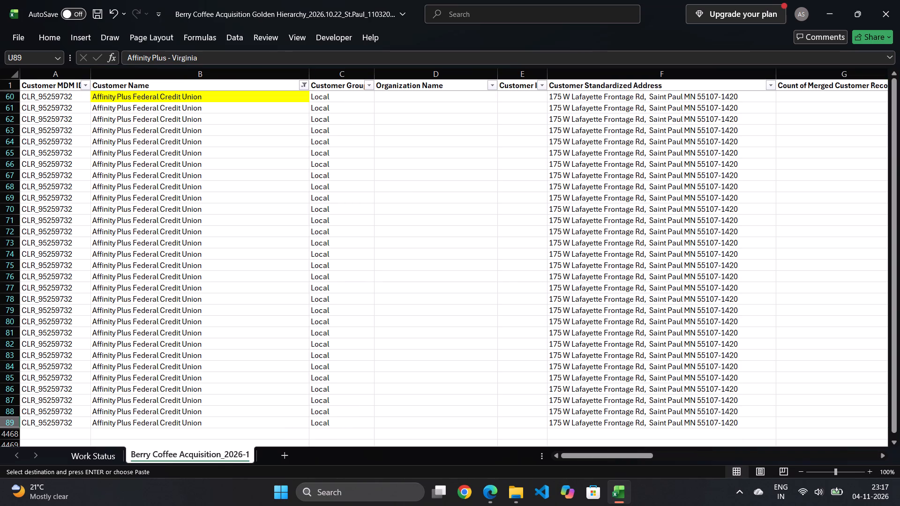
{"action": "left_click", "coordinate": [303, 87]}
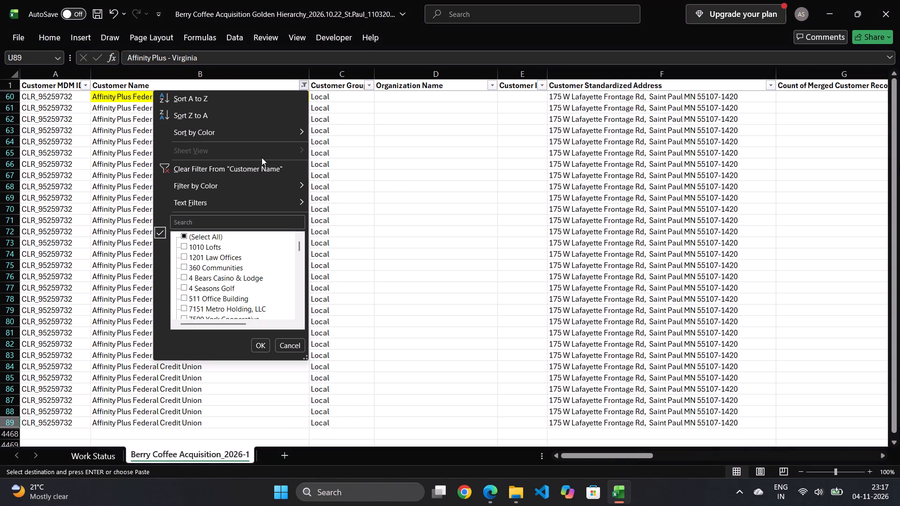
{"action": "left_click", "coordinate": [230, 222]}
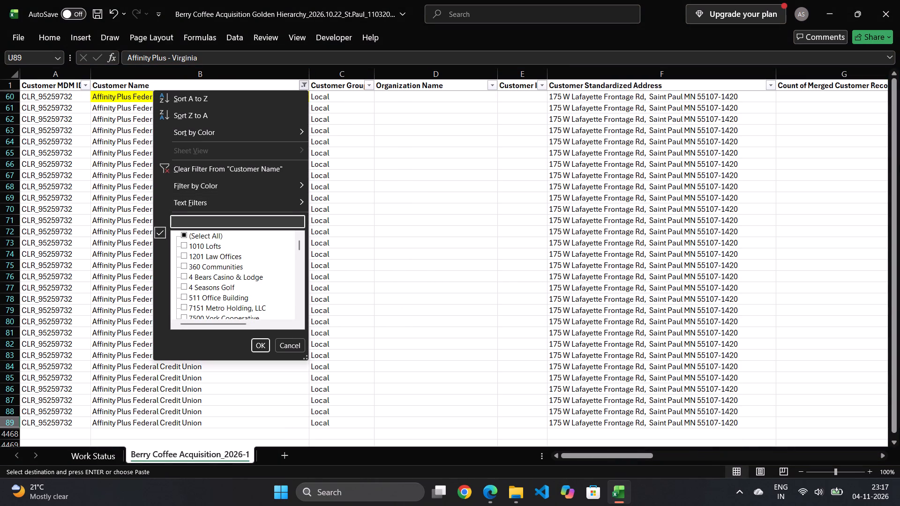
{"action": "key", "text": "ctrl+v"}
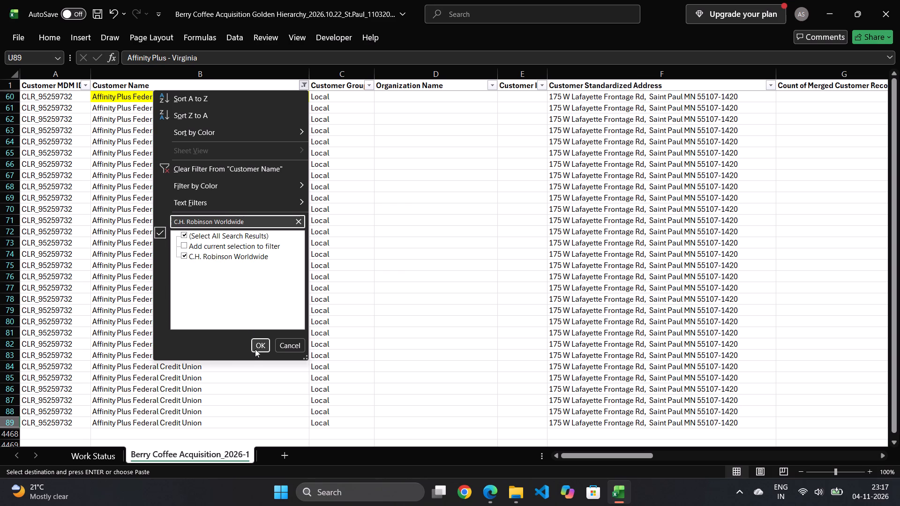
{"action": "left_click", "coordinate": [259, 347]}
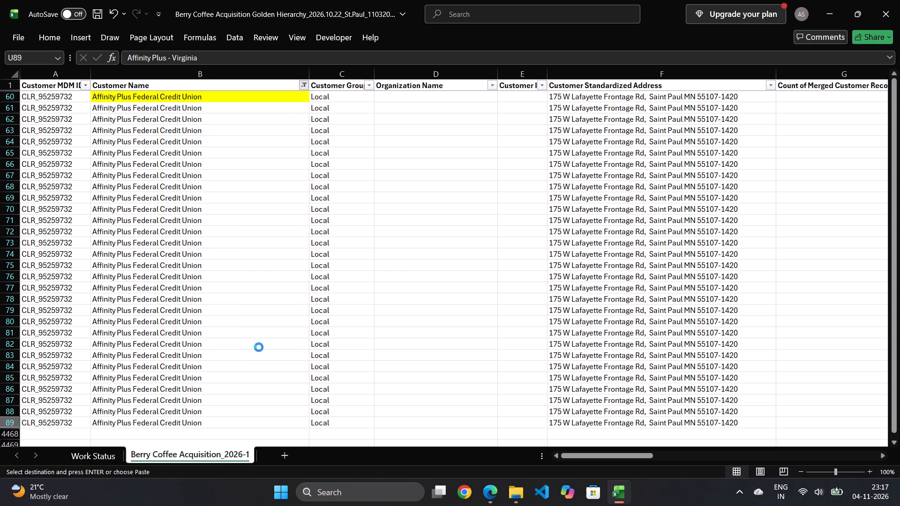
{"action": "scroll", "coordinate": [237, 177], "scroll_direction": "up", "scroll_amount": 8}
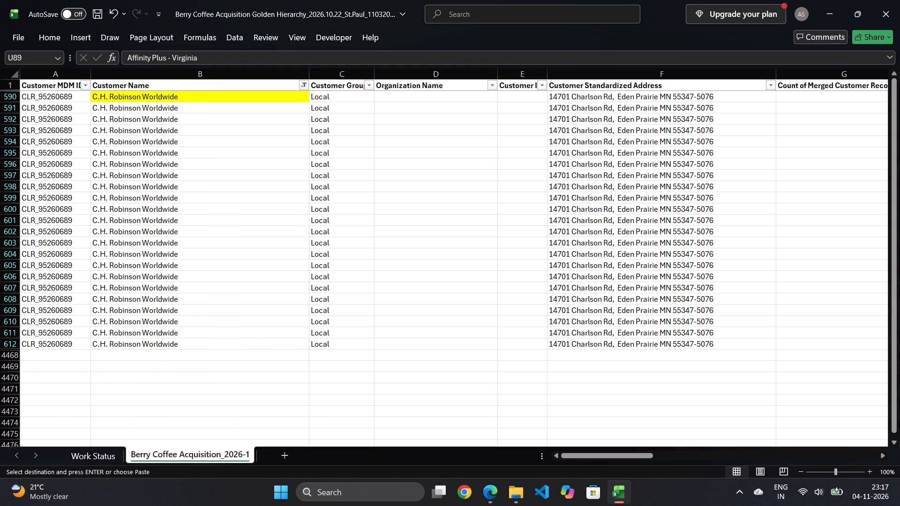
{"action": "left_click", "coordinate": [224, 94]}
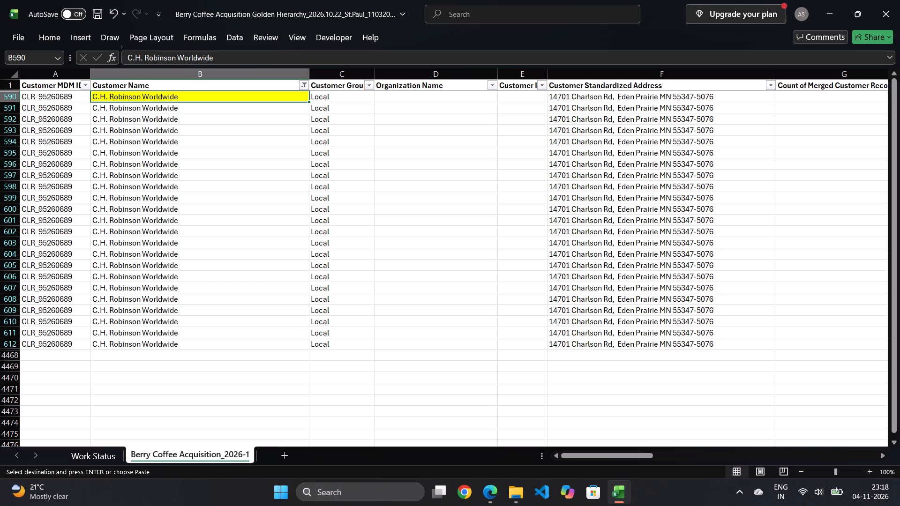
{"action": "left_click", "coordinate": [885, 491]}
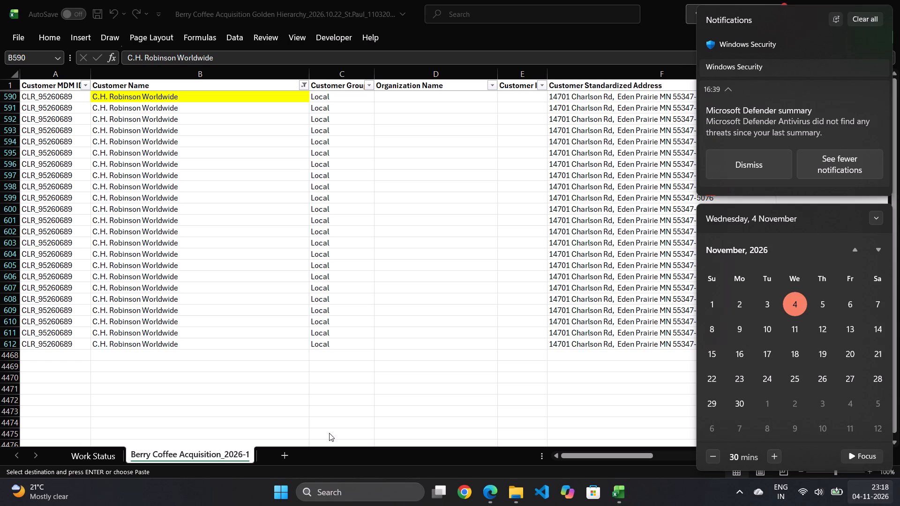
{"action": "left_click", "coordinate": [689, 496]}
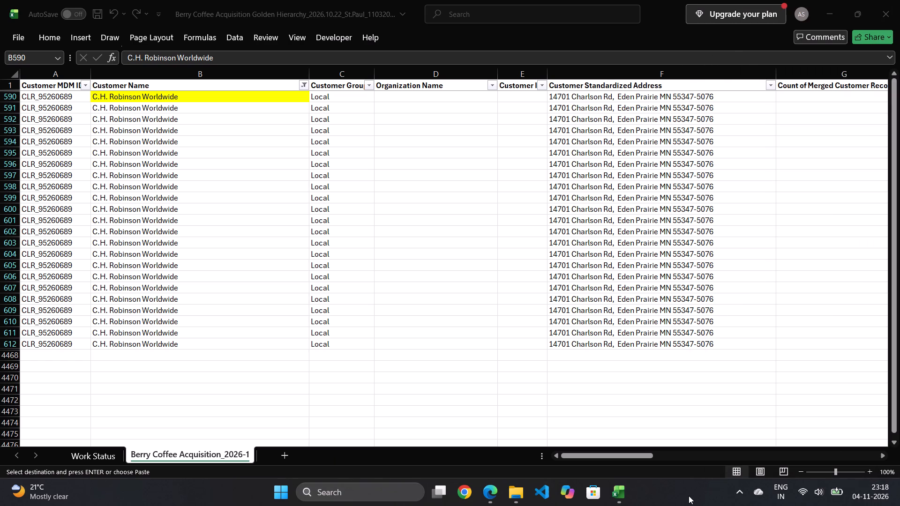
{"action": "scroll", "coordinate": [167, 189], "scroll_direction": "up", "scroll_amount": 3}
Examine the location and delivery location columns of the filtered C.H. Robinson Worldwide rows.
{"action": "double_click", "coordinate": [883, 458]}
{"action": "left_click", "coordinate": [883, 458]}
{"action": "left_click", "coordinate": [883, 458]}
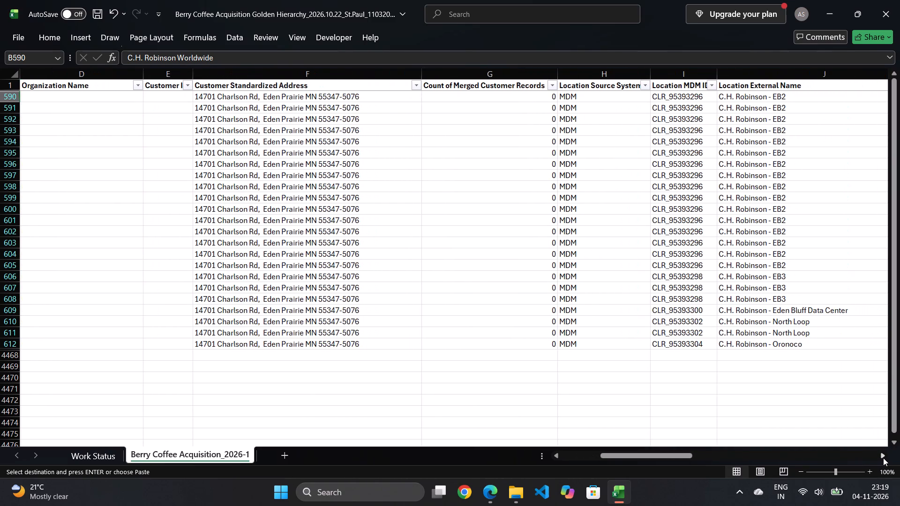
{"action": "left_click", "coordinate": [883, 458]}
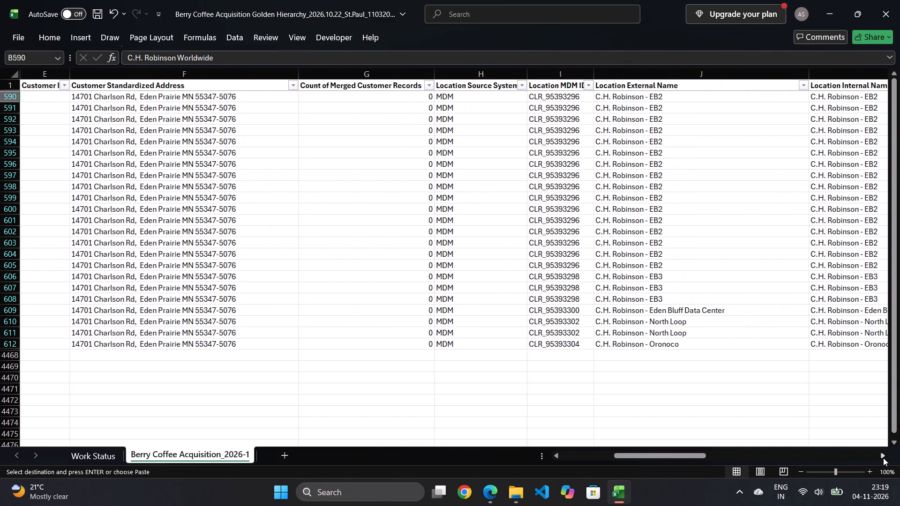
{"action": "left_click", "coordinate": [883, 458]}
{"action": "left_click", "coordinate": [883, 458]}
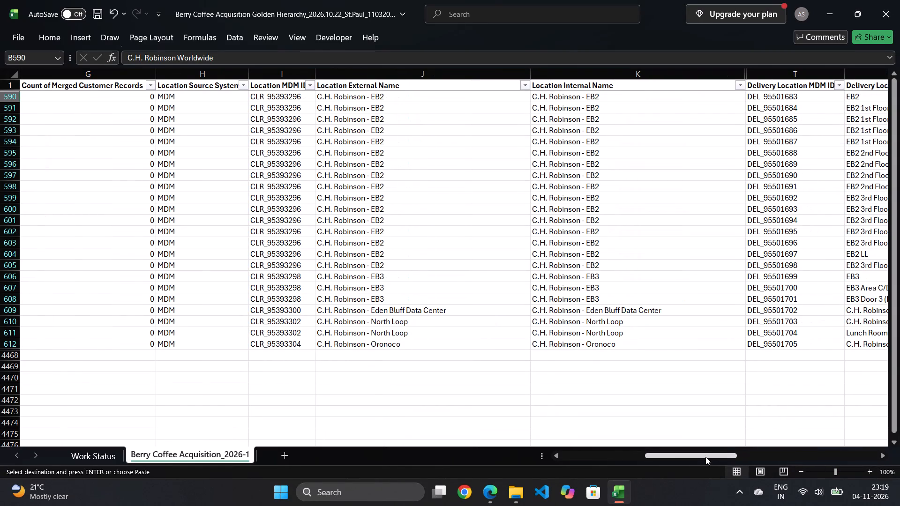
{"action": "left_click_drag", "start_coordinate": [705, 457], "coordinate": [561, 461]}
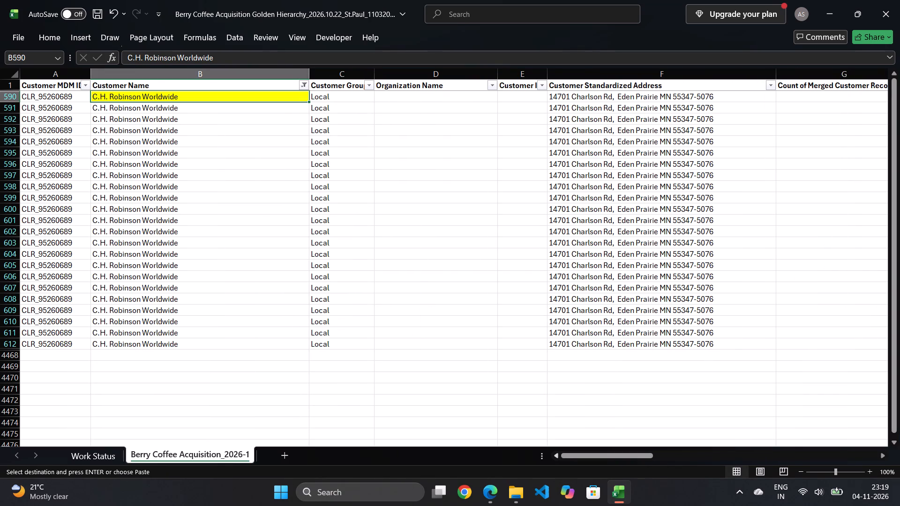
Copy the customer name from the first filtered row and search OneCup's Location page for the account C.H. Robinson Worldwide - 1322.
{"action": "left_click", "coordinate": [169, 97]}
{"action": "right_click", "coordinate": [169, 97]}
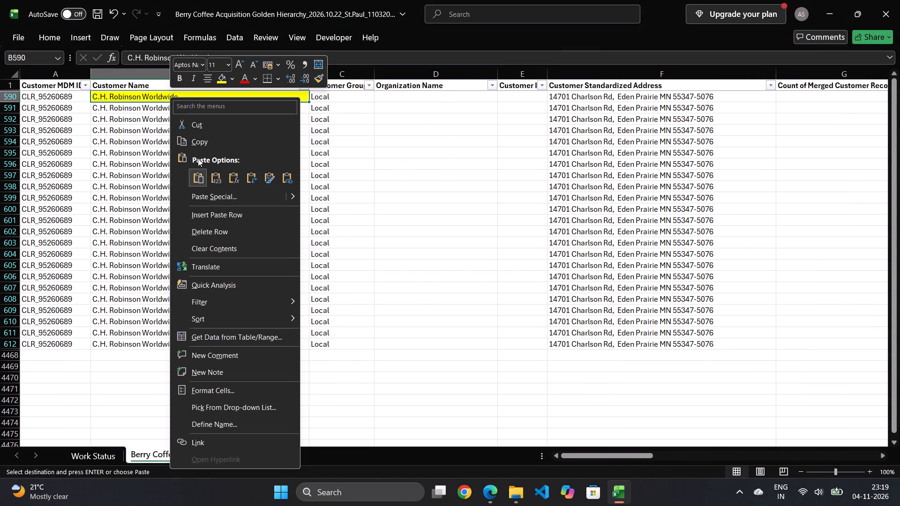
{"action": "left_click", "coordinate": [204, 146]}
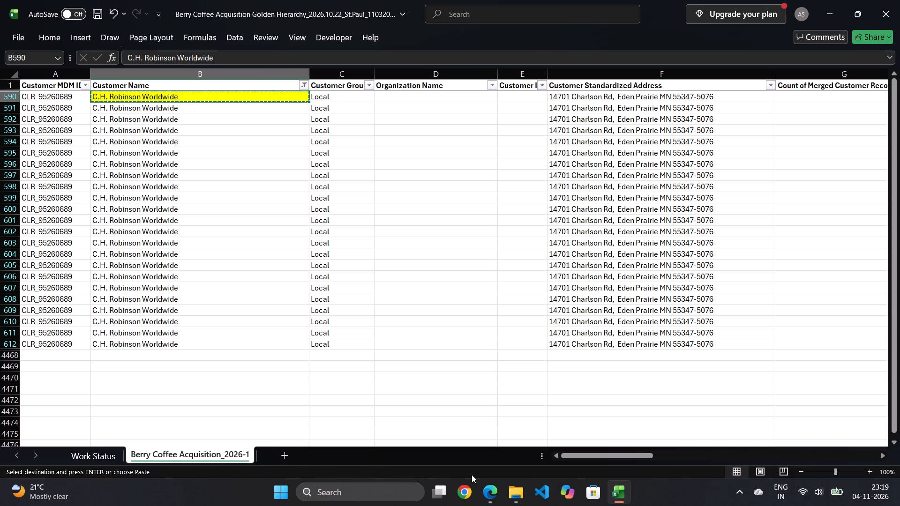
{"action": "left_click", "coordinate": [493, 493]}
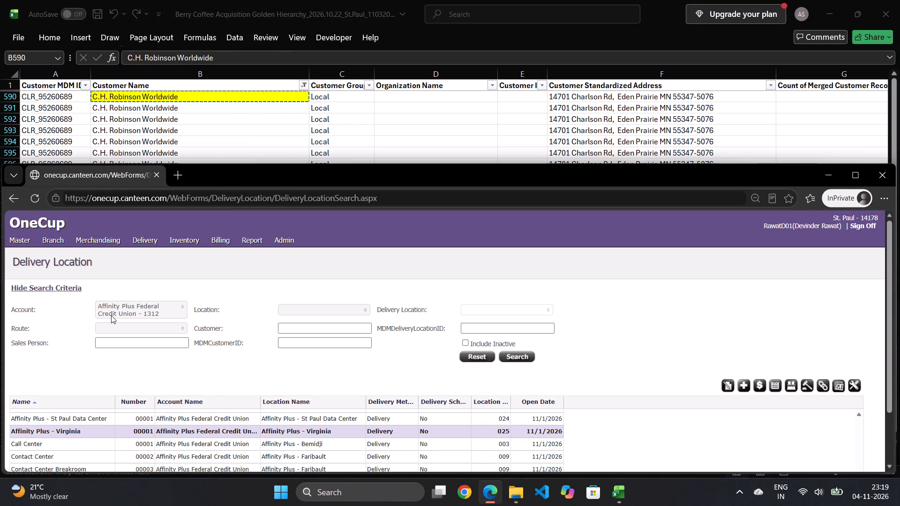
{"action": "left_click", "coordinate": [17, 277]}
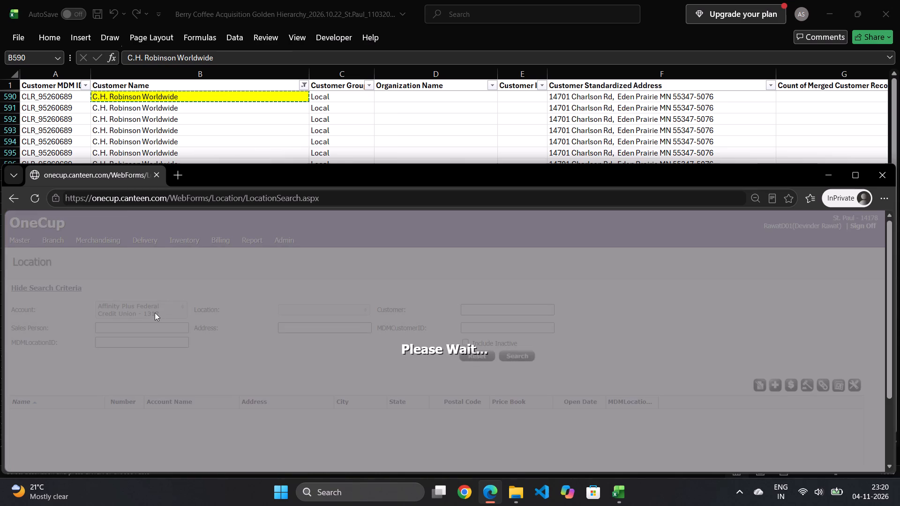
{"action": "left_click", "coordinate": [150, 254]}
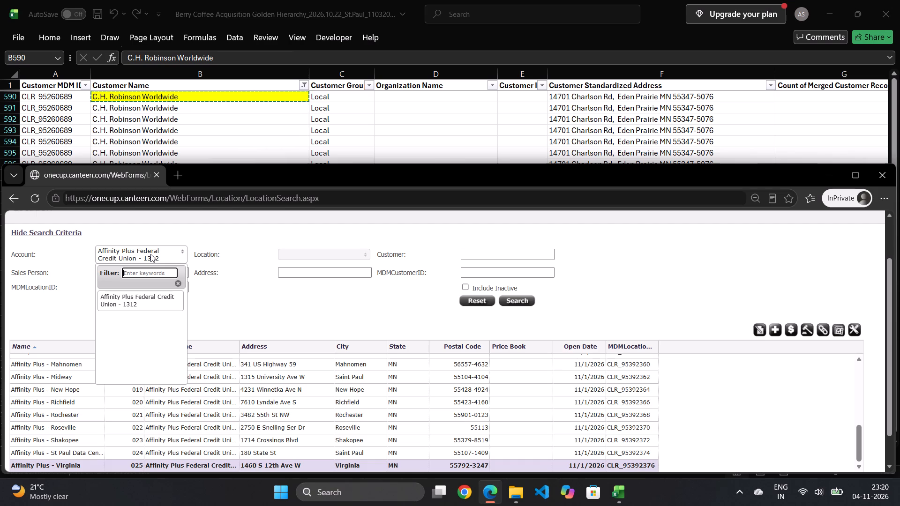
{"action": "key", "text": "ctrl+v"}
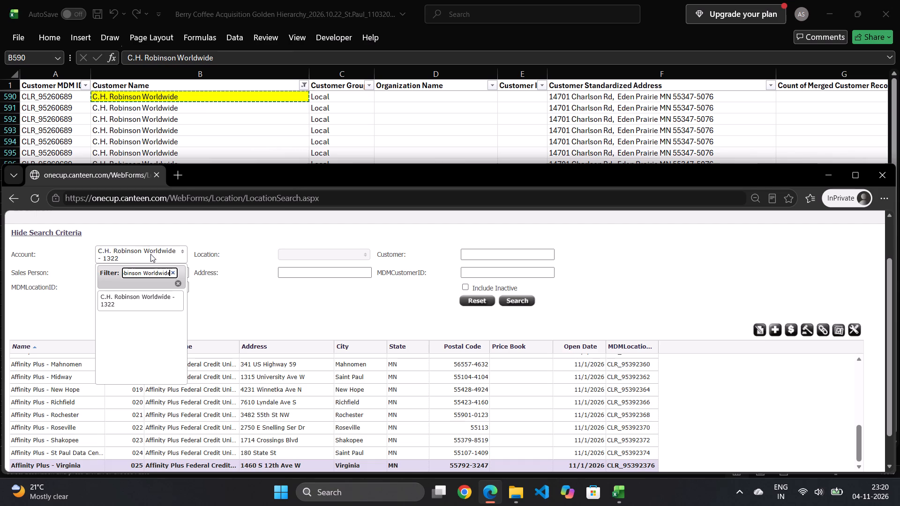
{"action": "left_click", "coordinate": [133, 295]}
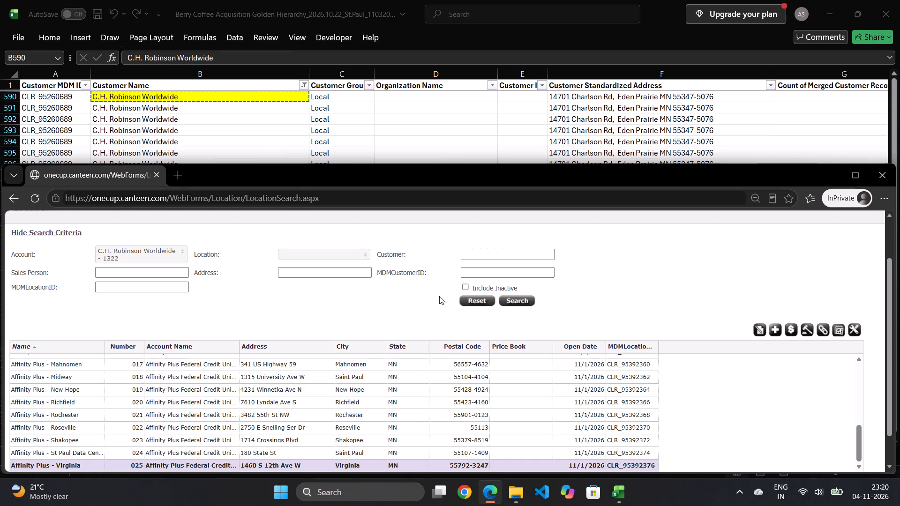
{"action": "left_click", "coordinate": [515, 305]}
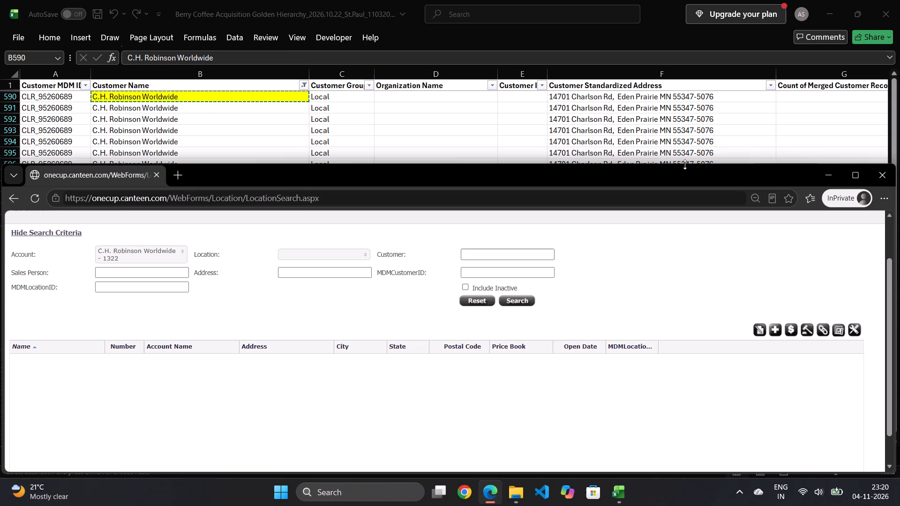
Show the workbook's location and delivery location columns above the browser and open a blank new location record in OneCup.
{"action": "left_click", "coordinate": [667, 37]}
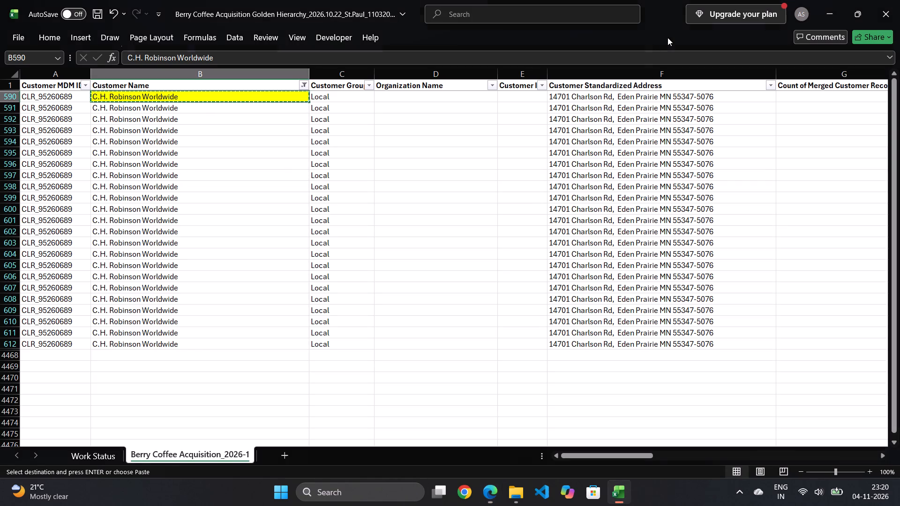
{"action": "double_click", "coordinate": [667, 37]}
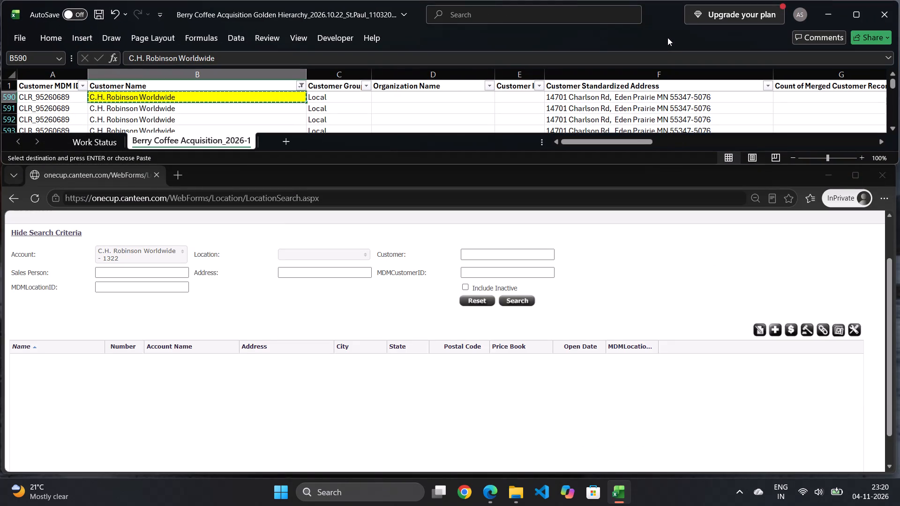
{"action": "left_click", "coordinate": [608, 180]}
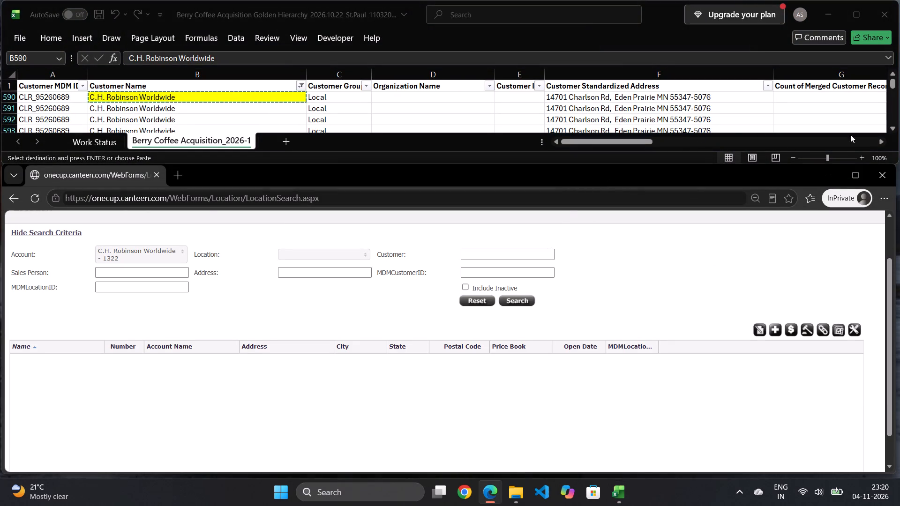
{"action": "triple_click", "coordinate": [880, 139]}
{"action": "triple_click", "coordinate": [880, 139]}
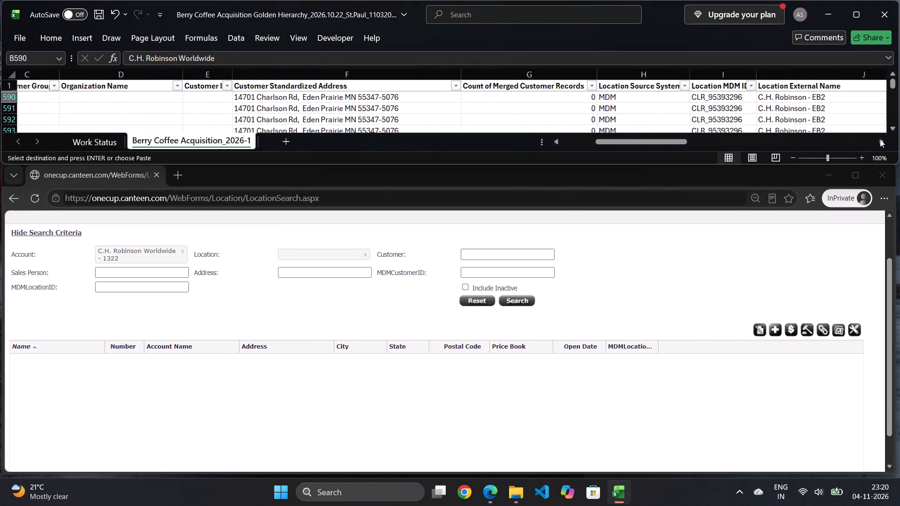
{"action": "left_click", "coordinate": [880, 139]}
{"action": "left_click", "coordinate": [880, 139]}
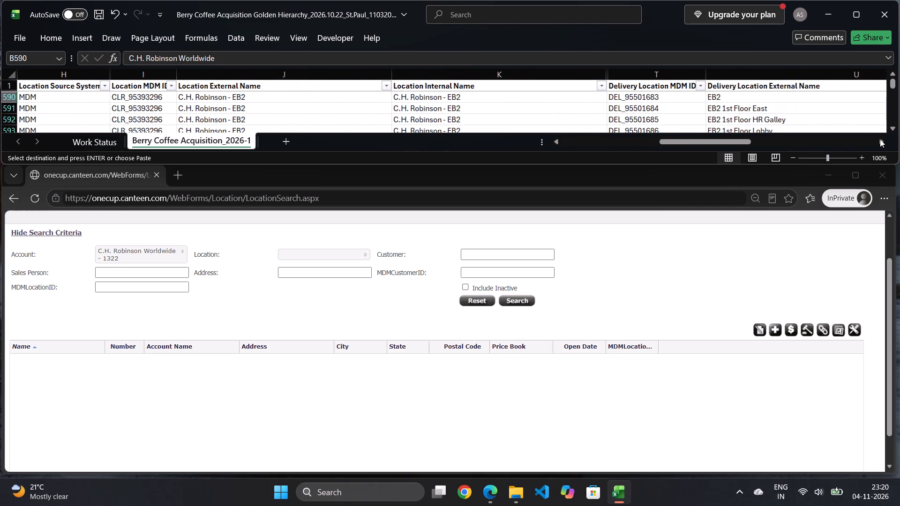
{"action": "left_click", "coordinate": [880, 139]}
{"action": "left_click", "coordinate": [880, 139]}
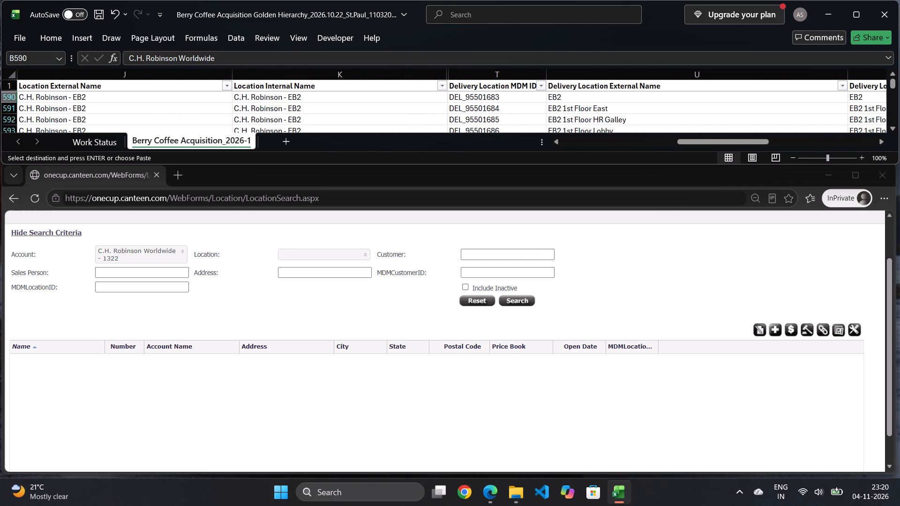
{"action": "scroll", "coordinate": [234, 113], "scroll_direction": "up", "scroll_amount": 3}
{"action": "left_click", "coordinate": [777, 331]}
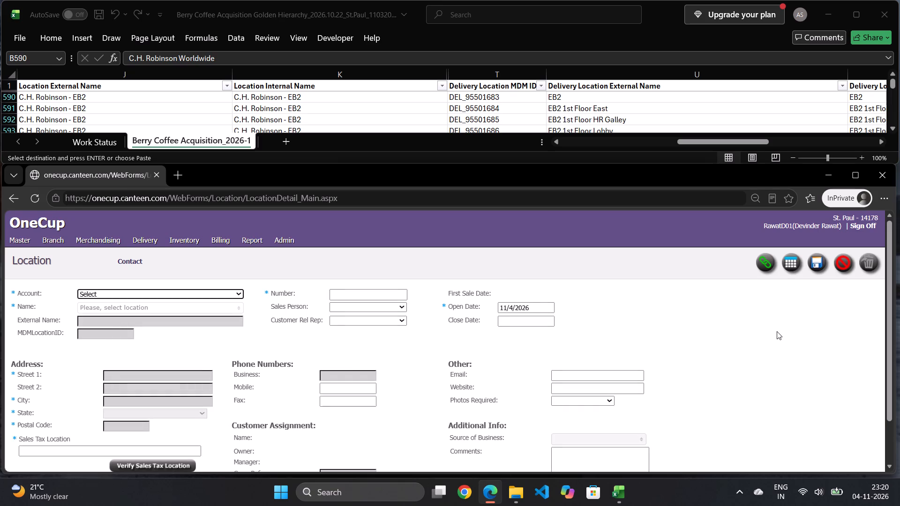
Set the new location's account to C.H. Robinson Worldwide - 1322.
{"action": "left_click", "coordinate": [226, 290]}
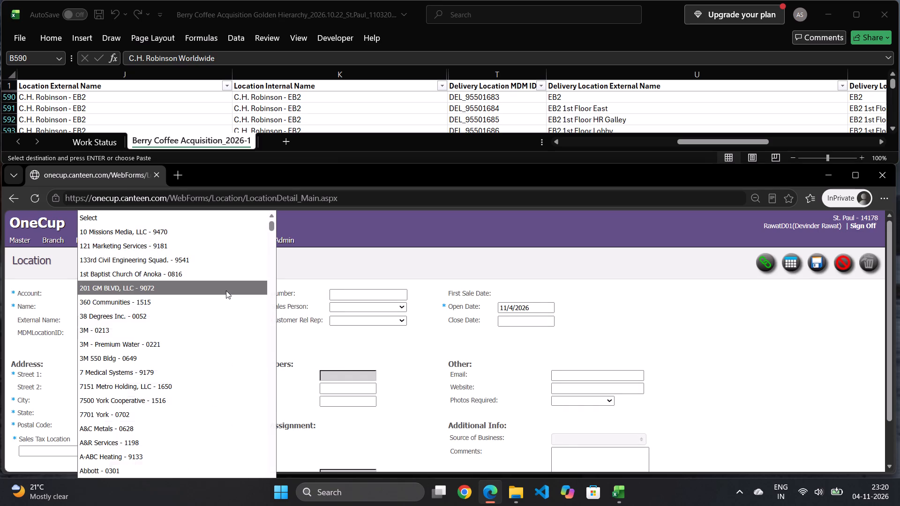
{"action": "key", "text": "c"}
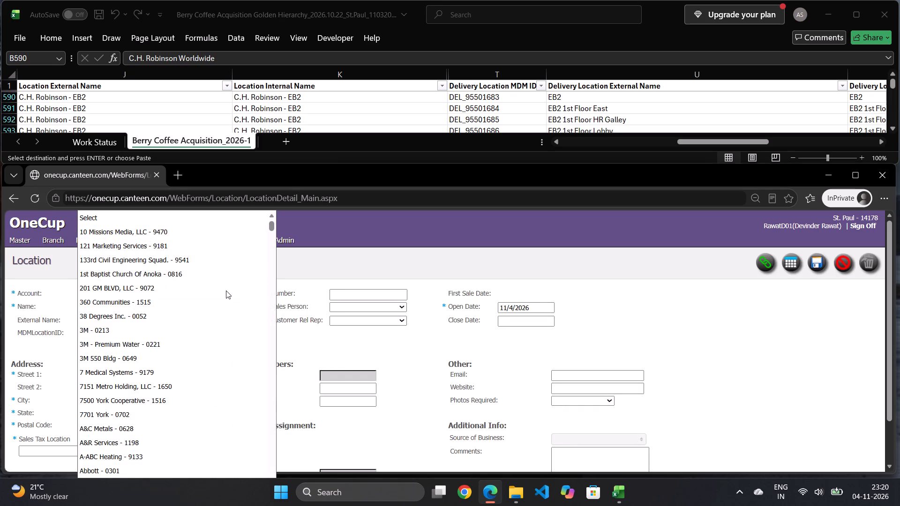
{"action": "scroll", "coordinate": [213, 318], "scroll_direction": "down", "scroll_amount": 1}
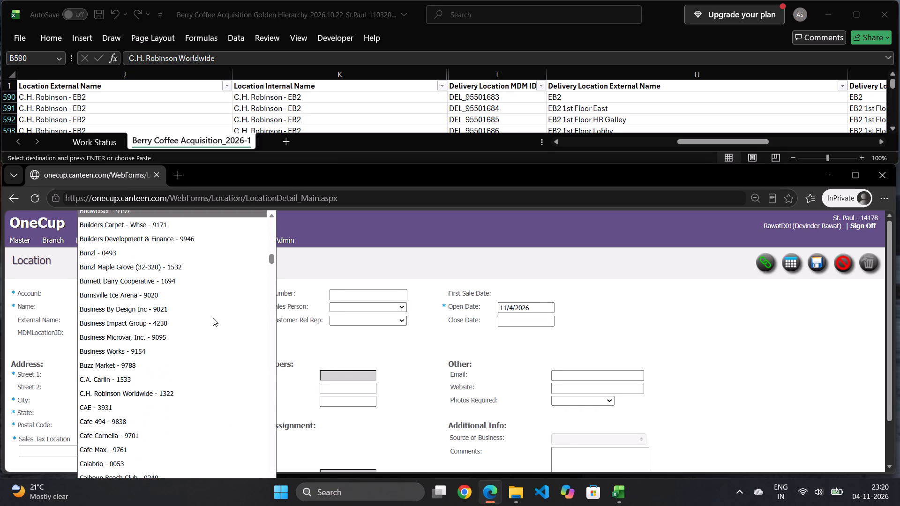
{"action": "left_click", "coordinate": [180, 384]}
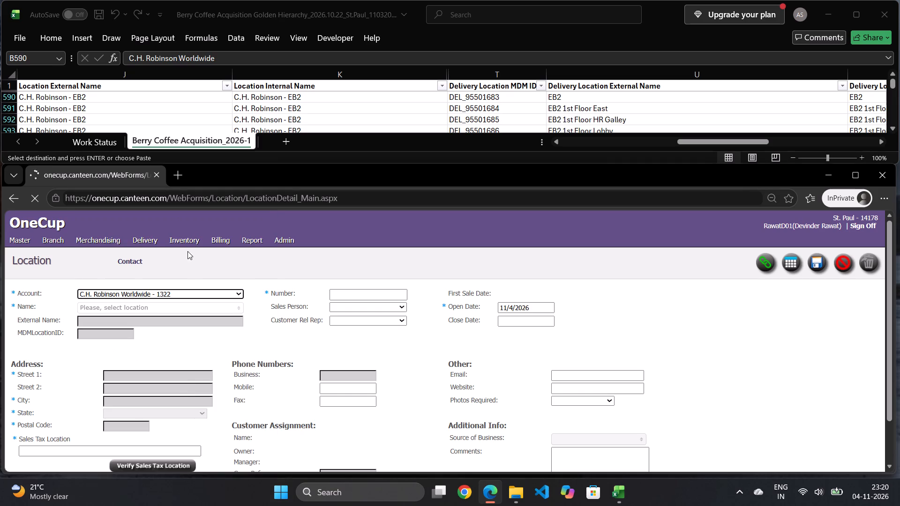
Check the C.H. Robinson Worldwide entry in the workbook's Work Status sheet, then minimize the workbook.
{"action": "left_click", "coordinate": [84, 140]}
{"action": "left_click", "coordinate": [84, 140]}
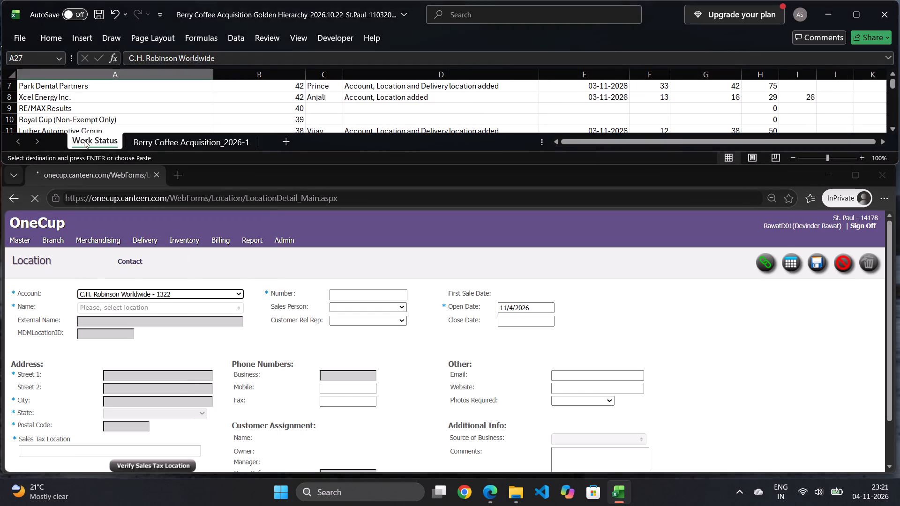
{"action": "key", "text": "Down"}
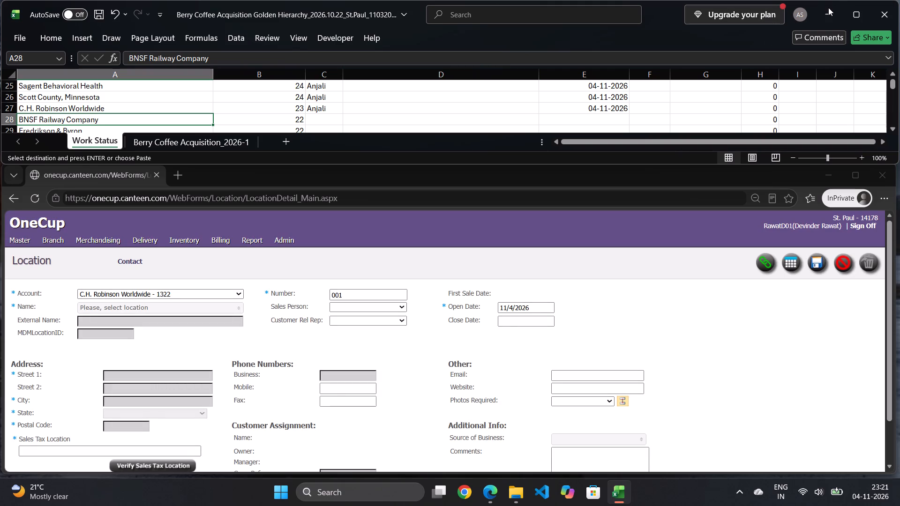
{"action": "left_click", "coordinate": [828, 7]}
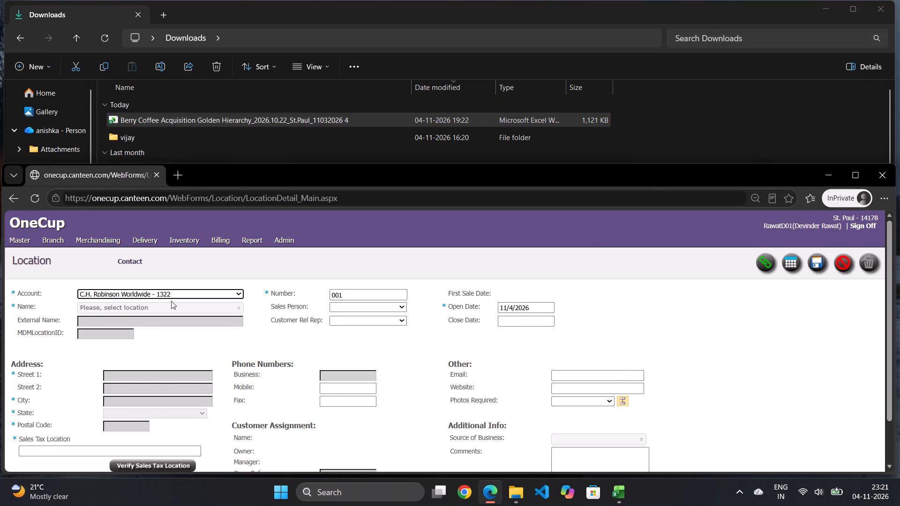
Choose C.H. Robinson - EB2 as the location name and set the open date to 11/01/2026.
{"action": "left_click", "coordinate": [142, 308]}
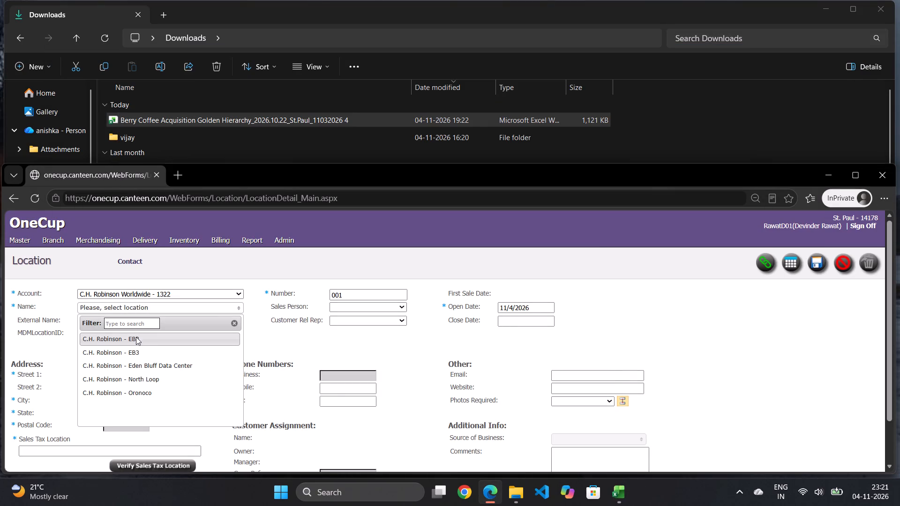
{"action": "left_click", "coordinate": [147, 337]}
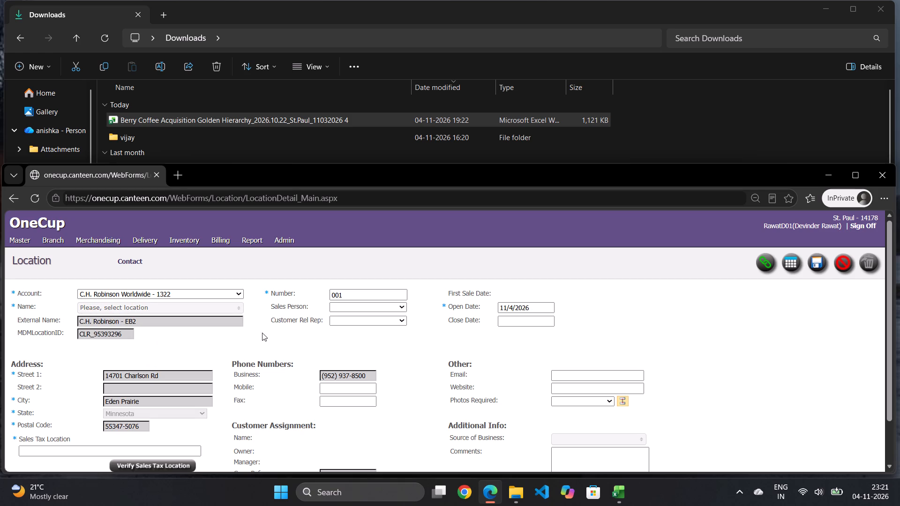
{"action": "left_click", "coordinate": [531, 306]}
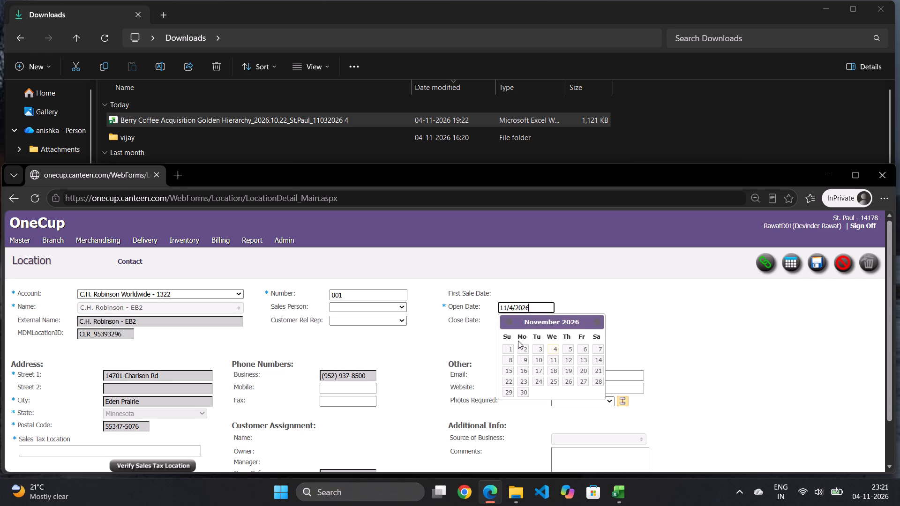
{"action": "left_click", "coordinate": [510, 350]}
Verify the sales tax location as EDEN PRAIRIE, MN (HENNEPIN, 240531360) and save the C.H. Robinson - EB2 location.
{"action": "scroll", "coordinate": [232, 361], "scroll_direction": "down", "scroll_amount": 2}
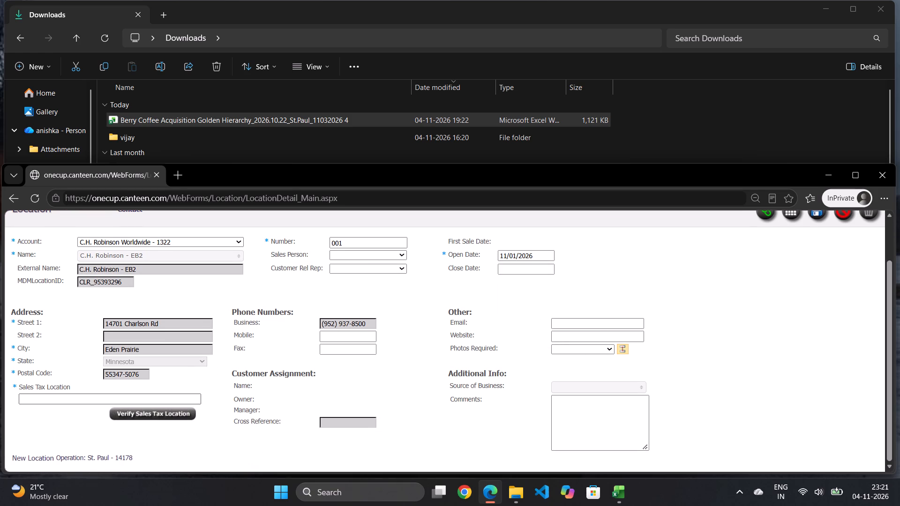
{"action": "left_click", "coordinate": [147, 413]}
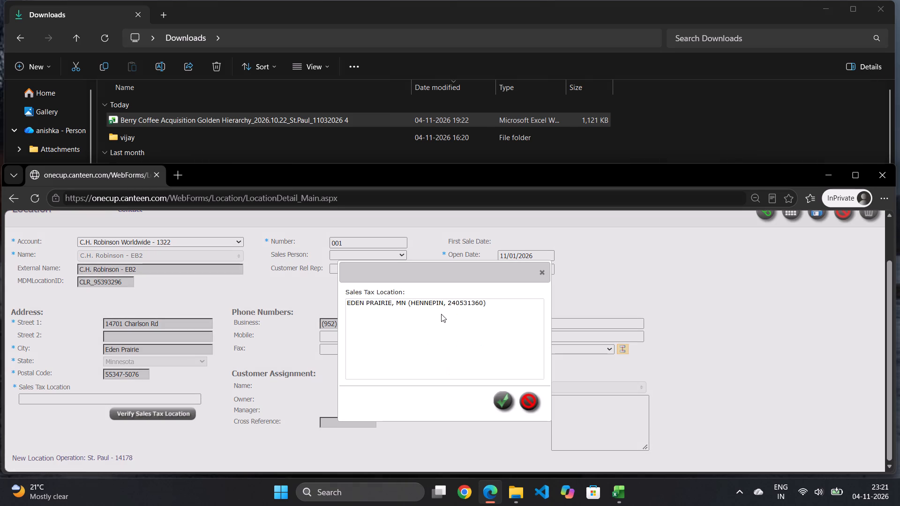
{"action": "left_click", "coordinate": [442, 305]}
{"action": "left_click", "coordinate": [497, 398]}
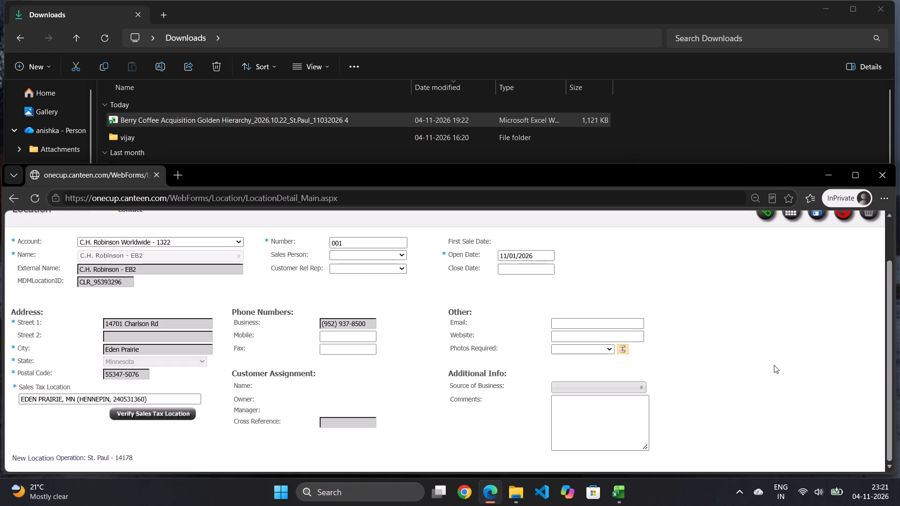
{"action": "scroll", "coordinate": [774, 365], "scroll_direction": "up", "scroll_amount": 1}
{"action": "left_click", "coordinate": [819, 260]}
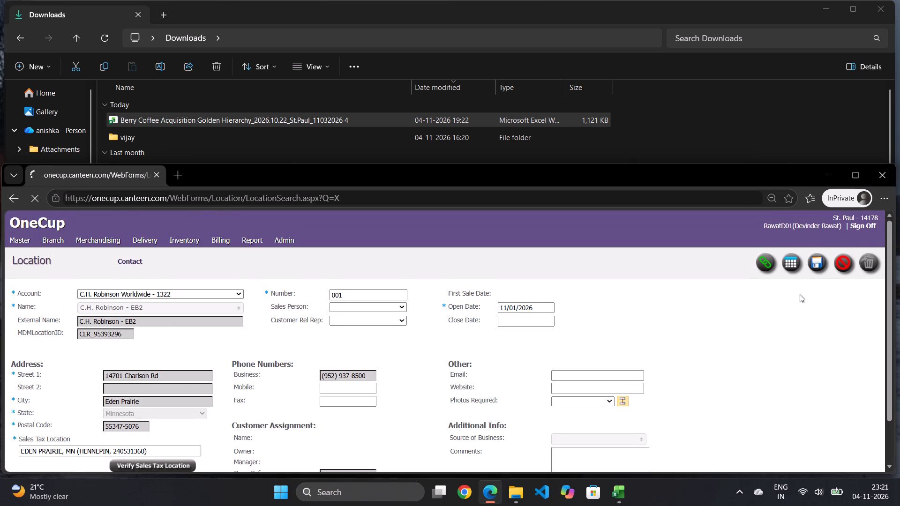
Bring back the workbook's Berry Coffee Acquisition_2026-1 sheet and select the Location Internal Name cell for C.H. Robinson - EB2 in row 590.
{"action": "left_click", "coordinate": [614, 488]}
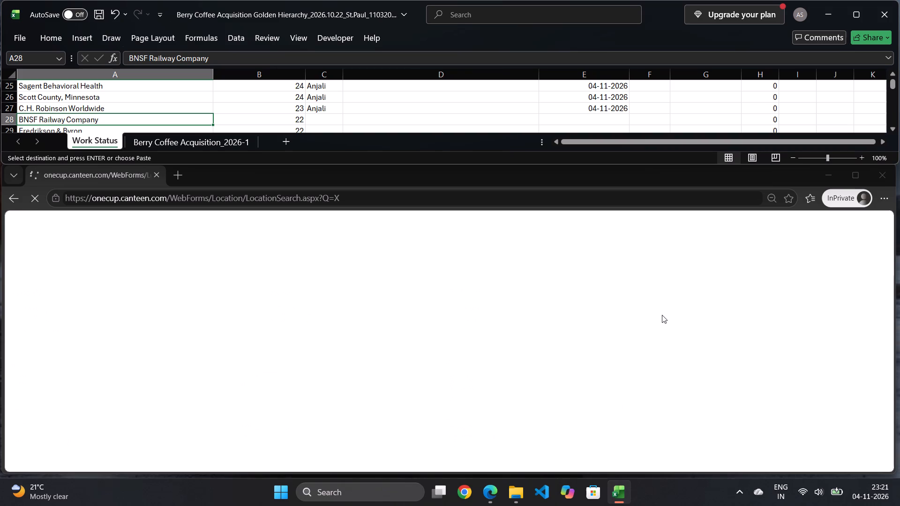
{"action": "left_click", "coordinate": [185, 150]}
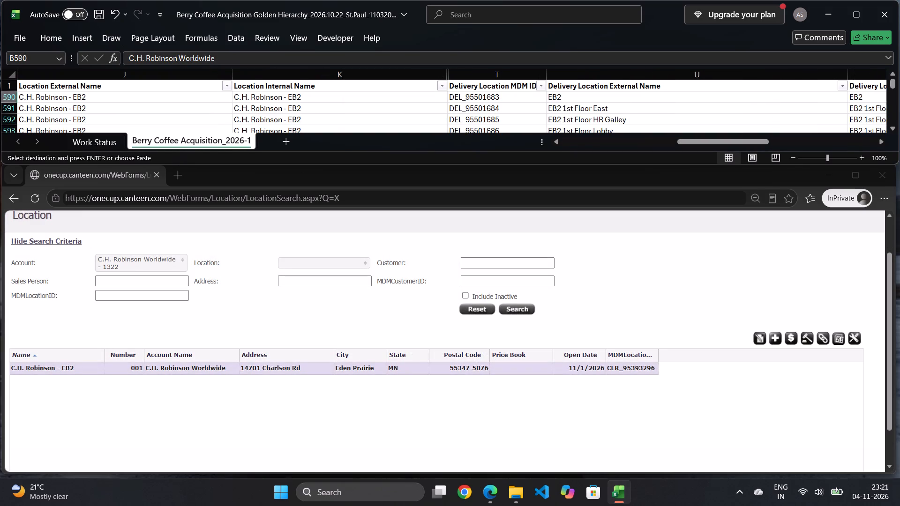
{"action": "left_click", "coordinate": [269, 97]}
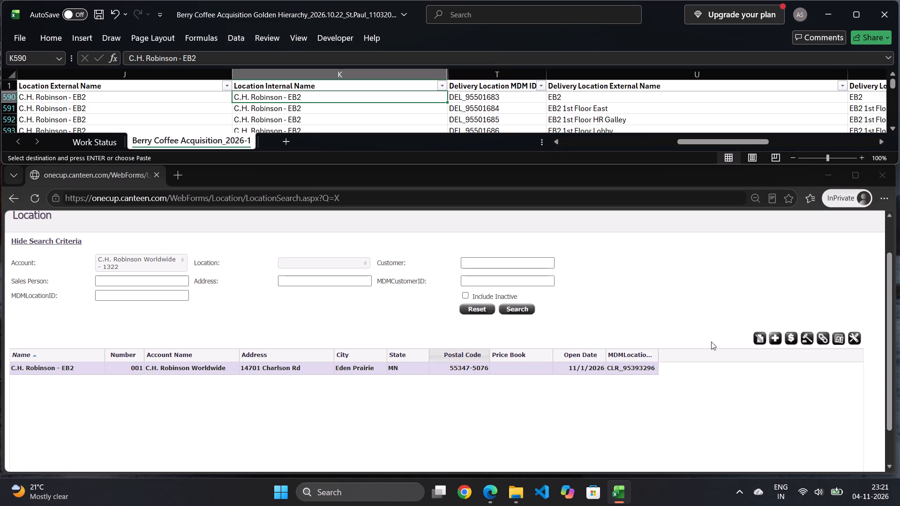
Start adding another location to C.H. Robinson Worldwide through OneCup's Quick Links.
{"action": "left_click", "coordinate": [823, 337]}
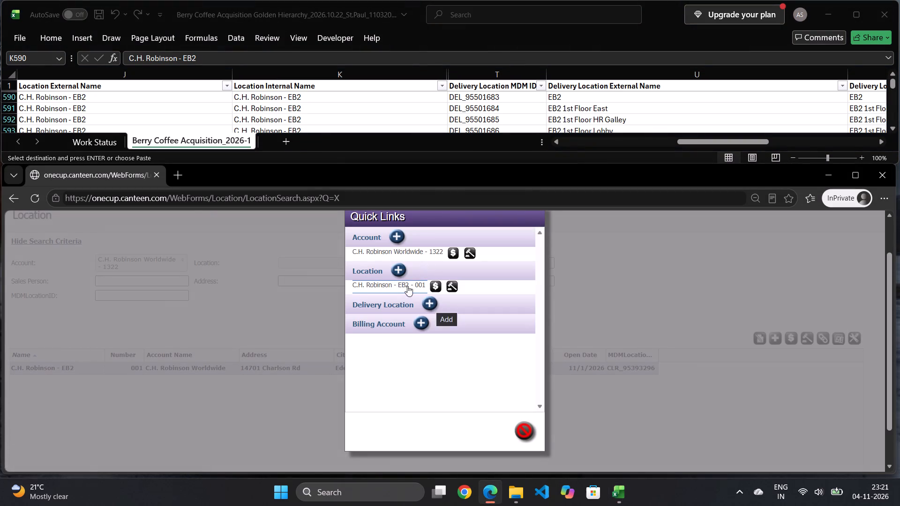
{"action": "left_click", "coordinate": [399, 268]}
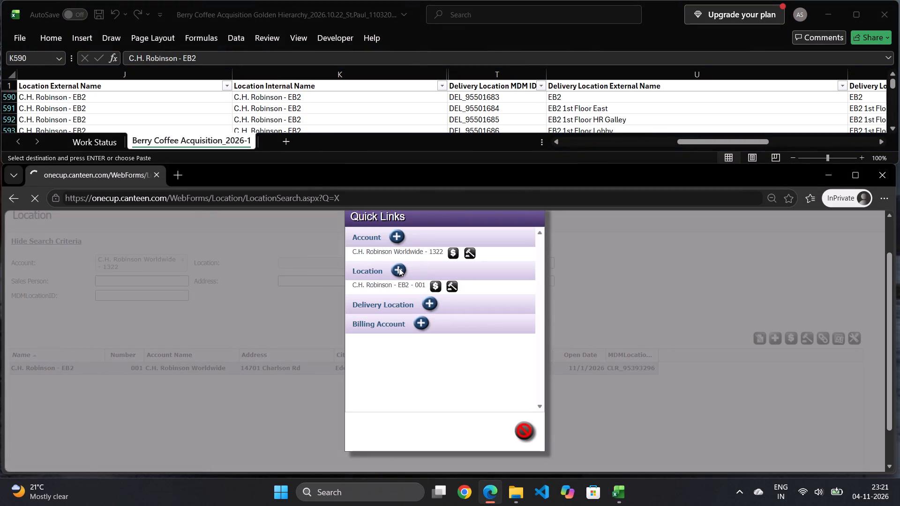
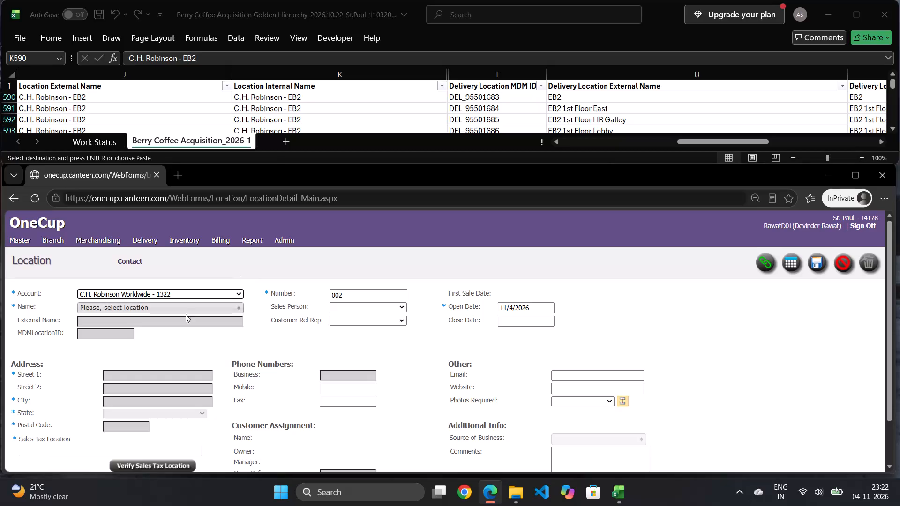
Choose C.H. Robinson - EB3 as the name of the new location.
{"action": "left_click", "coordinate": [186, 308]}
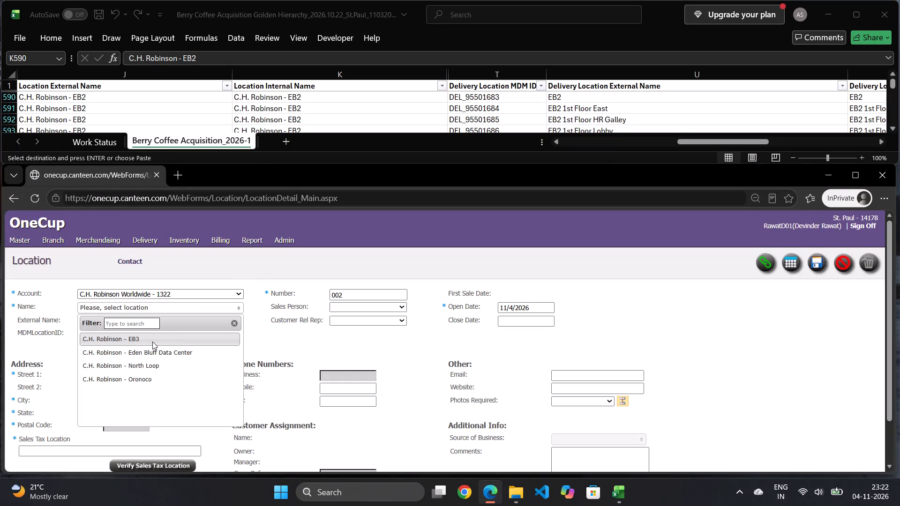
{"action": "left_click", "coordinate": [152, 342]}
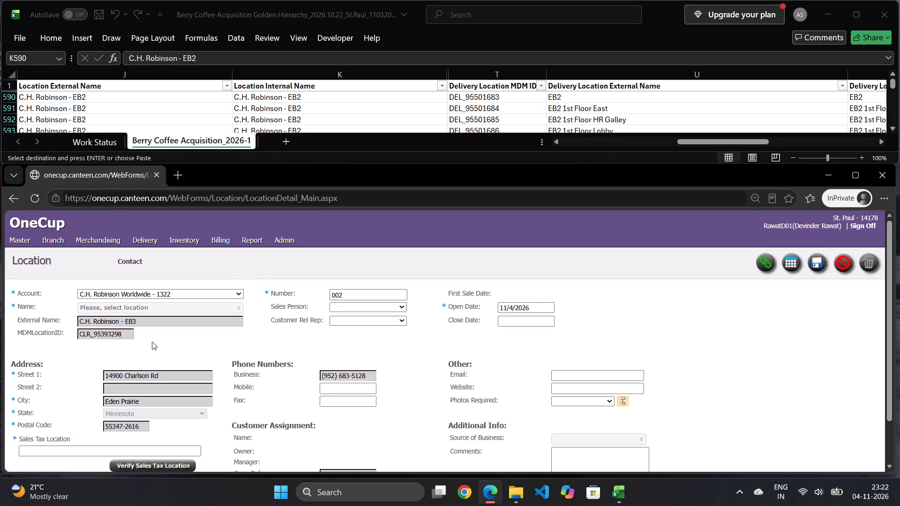
Switch to the Excel workbook and select the first Location Internal Name cell for C.H. Robinson - EB3, in row 606.
{"action": "left_click", "coordinate": [337, 96]}
{"action": "scroll", "coordinate": [353, 101], "scroll_direction": "down", "scroll_amount": 1}
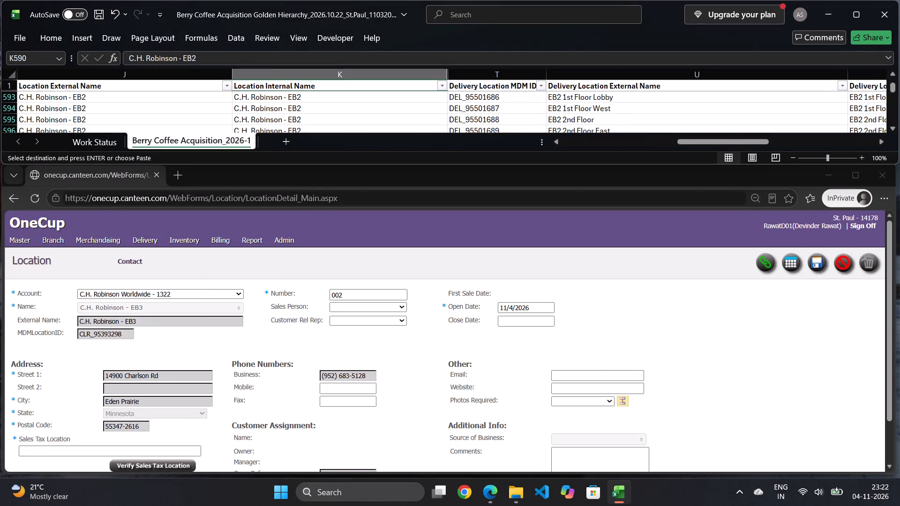
{"action": "scroll", "coordinate": [353, 101], "scroll_direction": "down", "scroll_amount": 4}
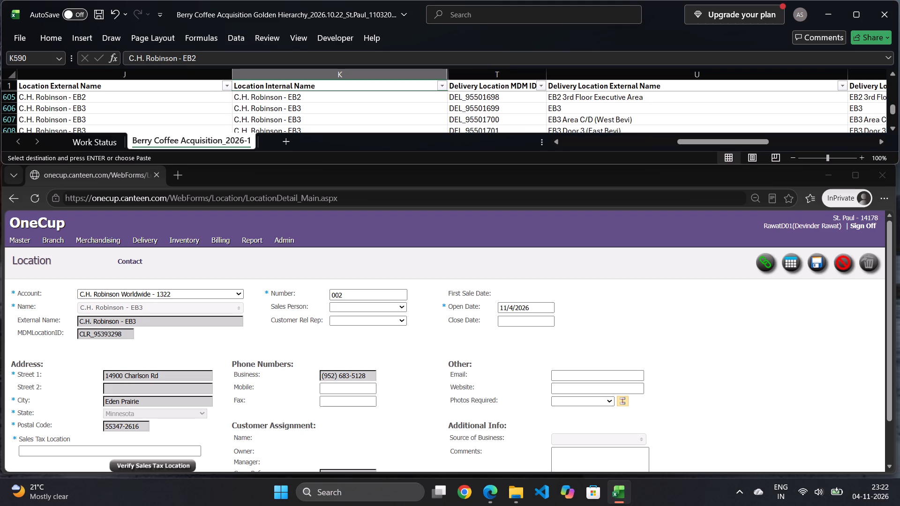
{"action": "left_click", "coordinate": [334, 107]}
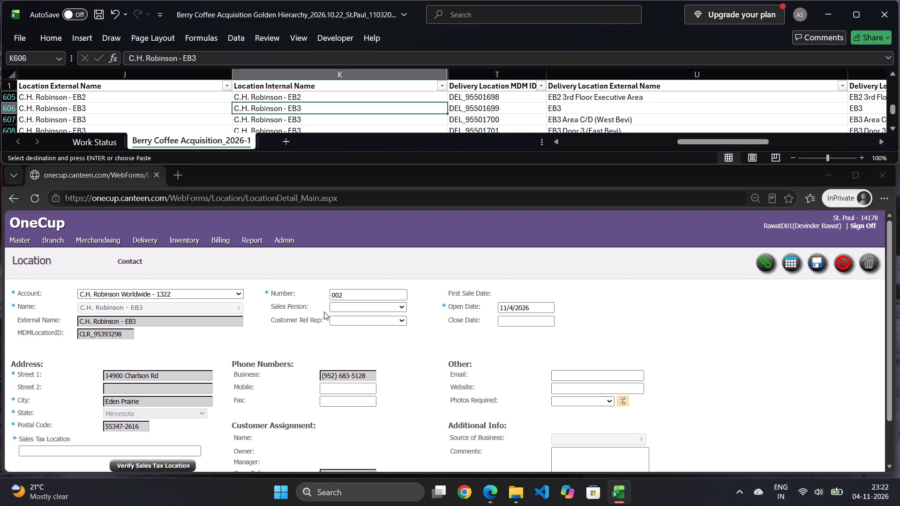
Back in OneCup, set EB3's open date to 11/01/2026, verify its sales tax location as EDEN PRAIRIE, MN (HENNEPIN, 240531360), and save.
{"action": "left_click", "coordinate": [531, 307]}
{"action": "left_click", "coordinate": [509, 345]}
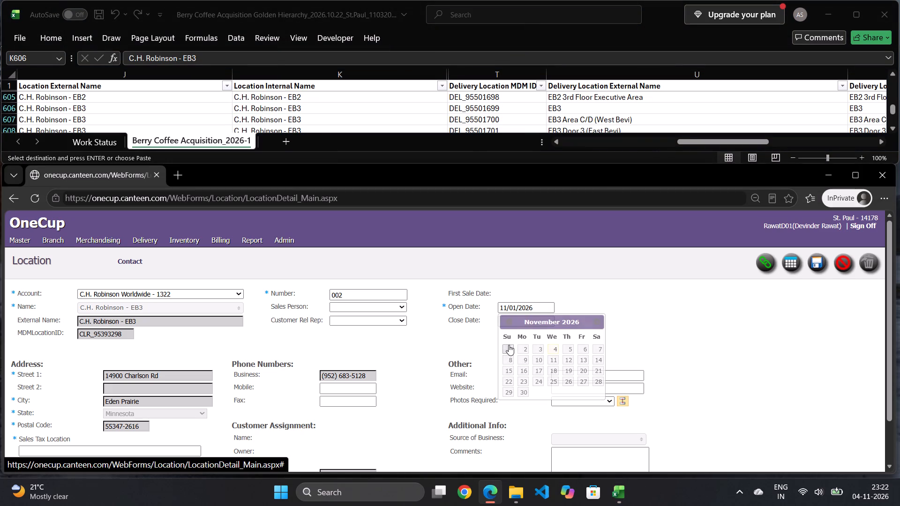
{"action": "left_click", "coordinate": [150, 468]}
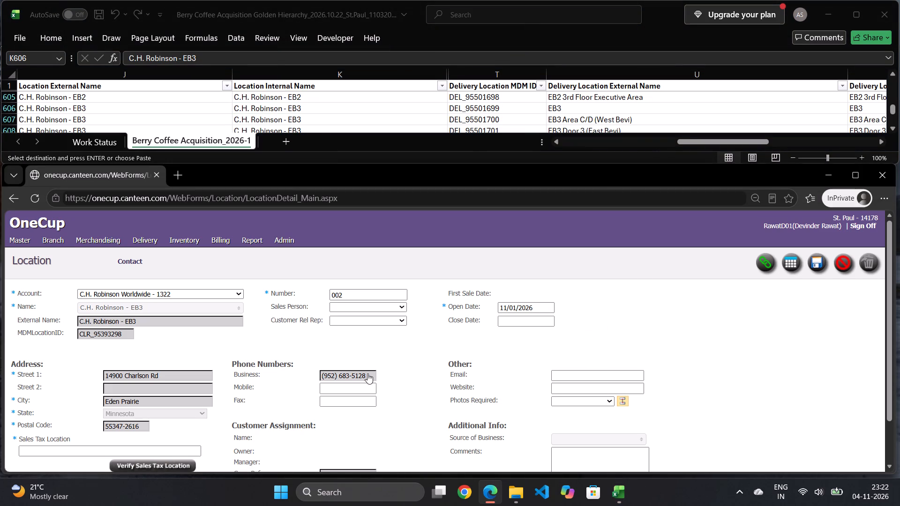
{"action": "left_click", "coordinate": [400, 299]}
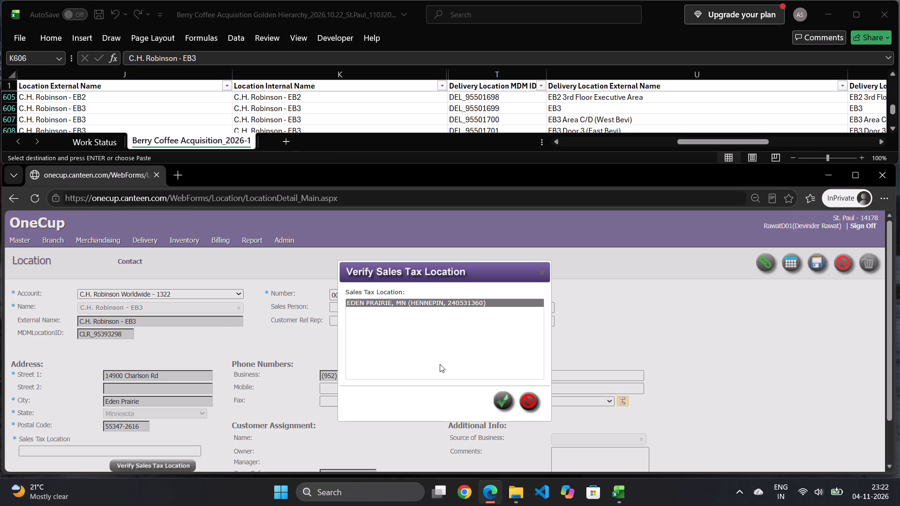
{"action": "left_click", "coordinate": [500, 403]}
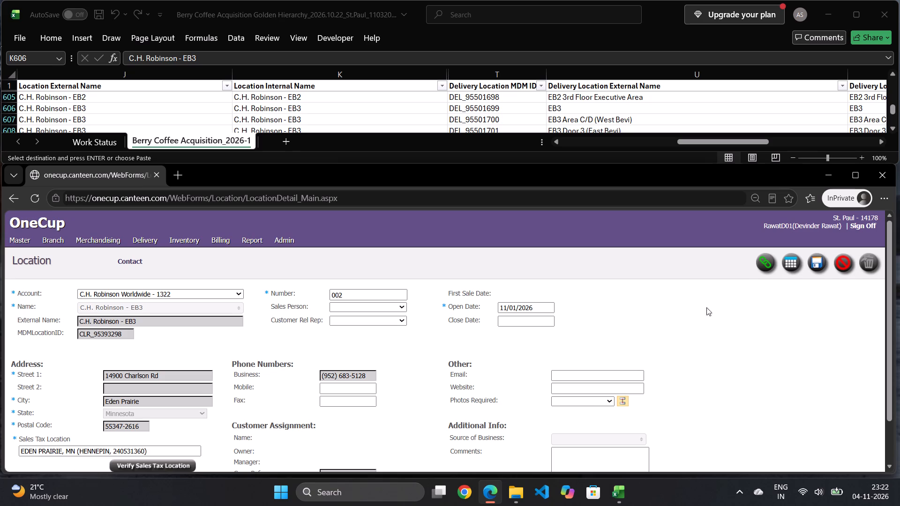
{"action": "left_click", "coordinate": [817, 259]}
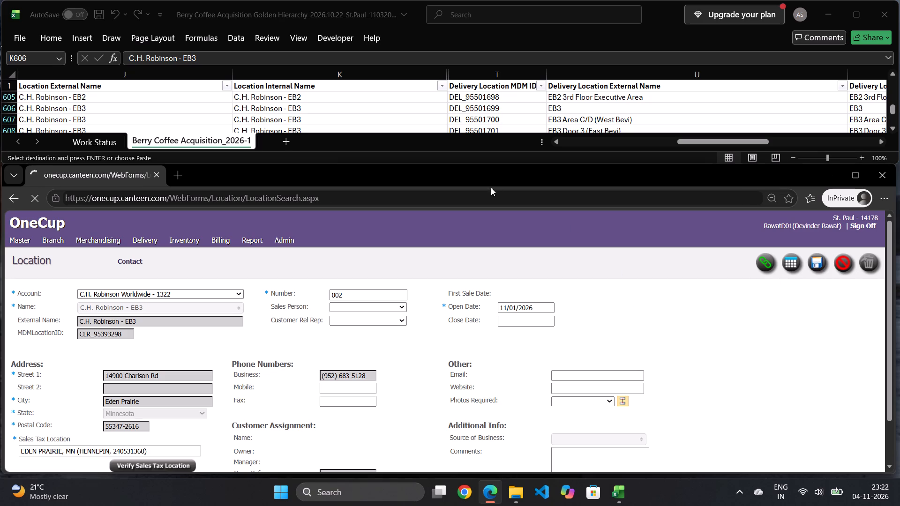
In the Excel workbook, select the Location Internal Name cell for C.H. Robinson - Eden Bluff Data Center in row 609.
{"action": "left_click", "coordinate": [347, 100]}
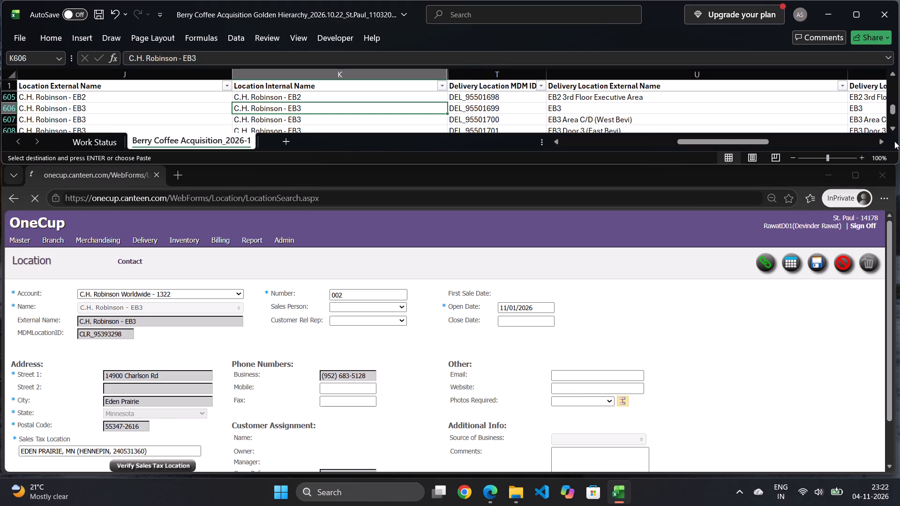
{"action": "left_click", "coordinate": [892, 129]}
{"action": "double_click", "coordinate": [892, 129]}
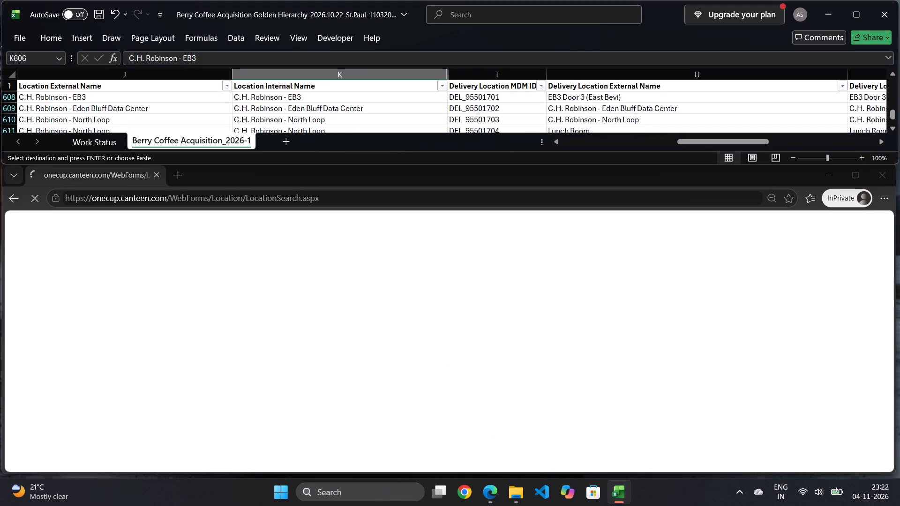
{"action": "left_click", "coordinate": [427, 110]}
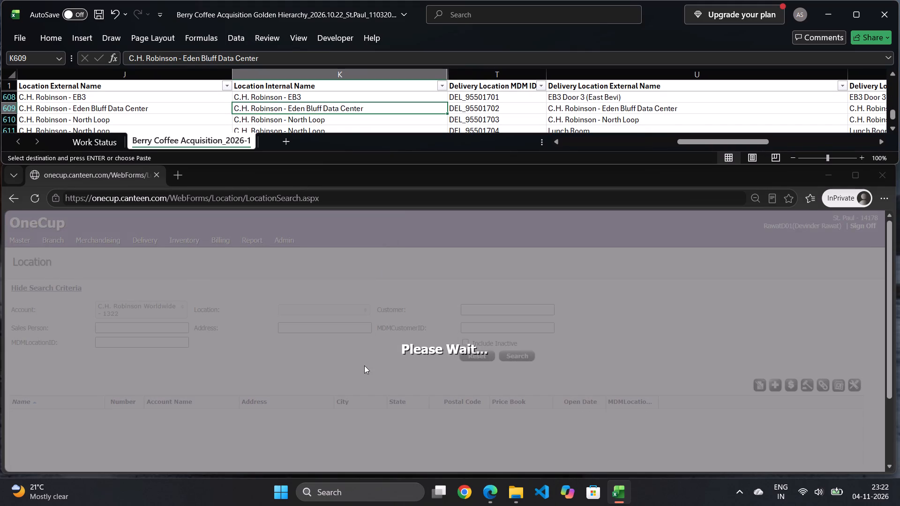
In OneCup, add another location to C.H. Robinson Worldwide through Quick Links and choose C.H. Robinson - Eden Bluff Data Center as its name.
{"action": "left_click", "coordinate": [822, 334]}
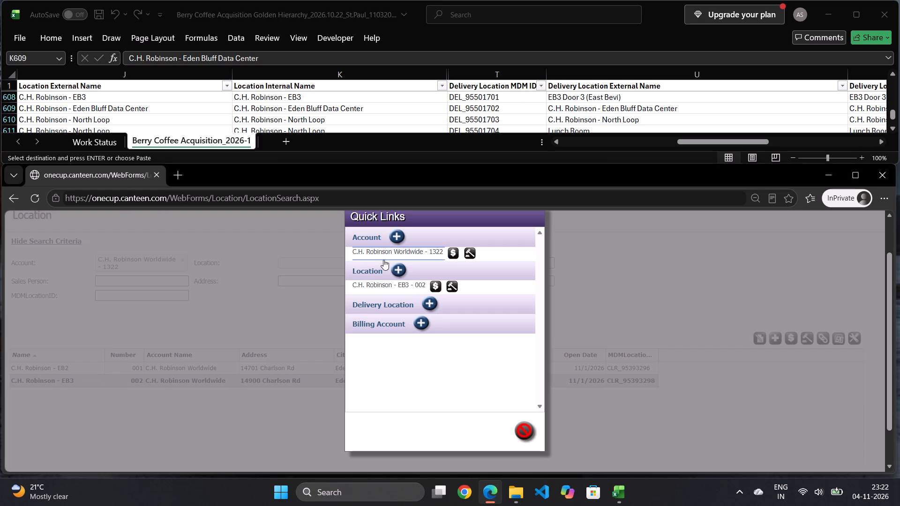
{"action": "left_click", "coordinate": [396, 269]}
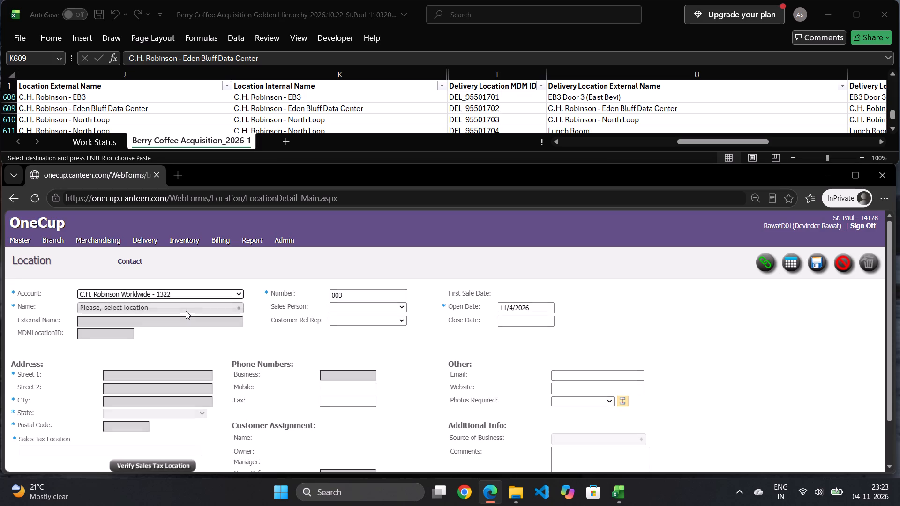
{"action": "left_click", "coordinate": [186, 308]}
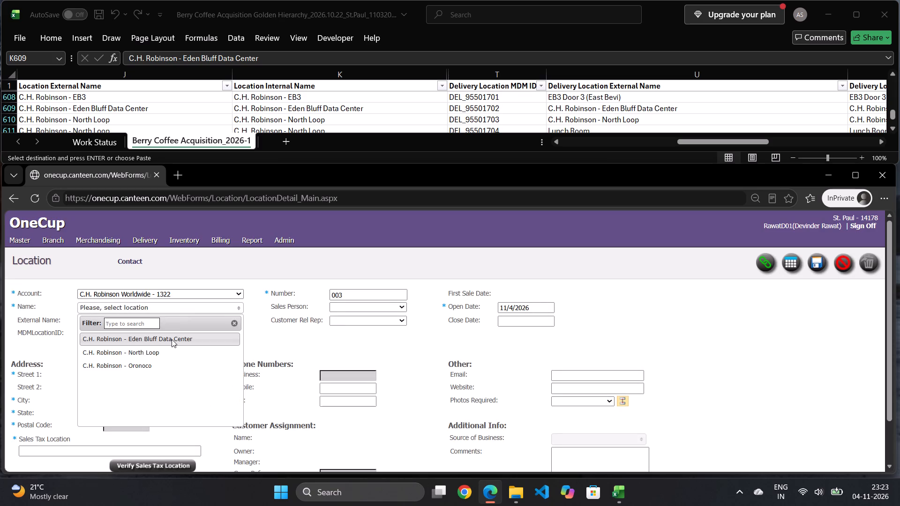
{"action": "left_click", "coordinate": [172, 339]}
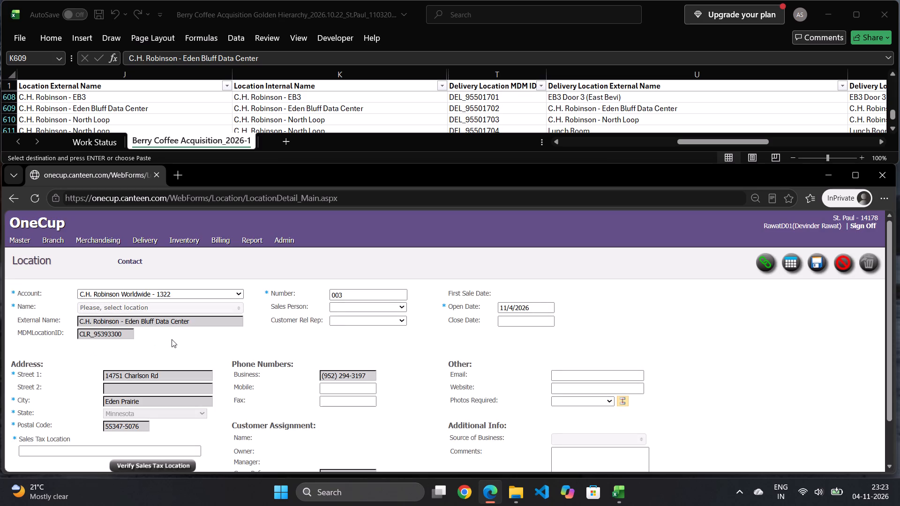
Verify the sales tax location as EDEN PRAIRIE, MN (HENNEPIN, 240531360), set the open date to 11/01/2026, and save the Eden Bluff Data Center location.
{"action": "left_click", "coordinate": [128, 466]}
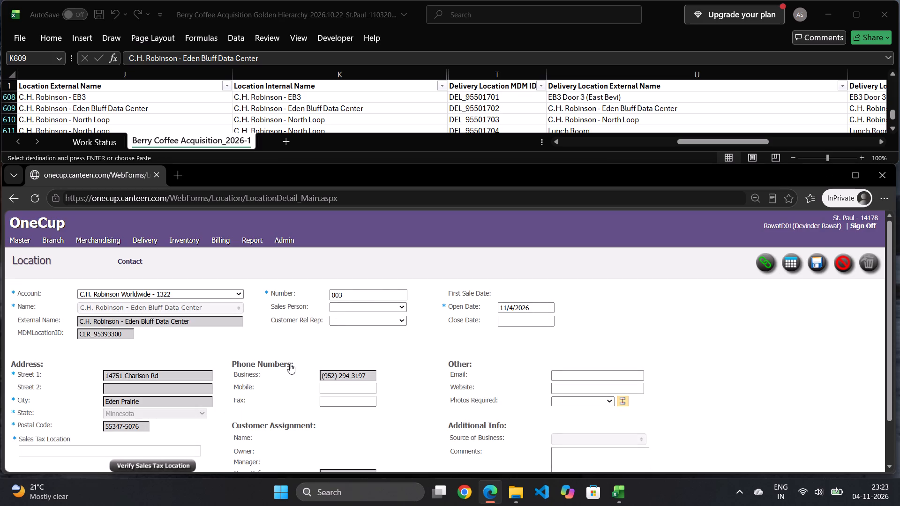
{"action": "left_click", "coordinate": [426, 304]}
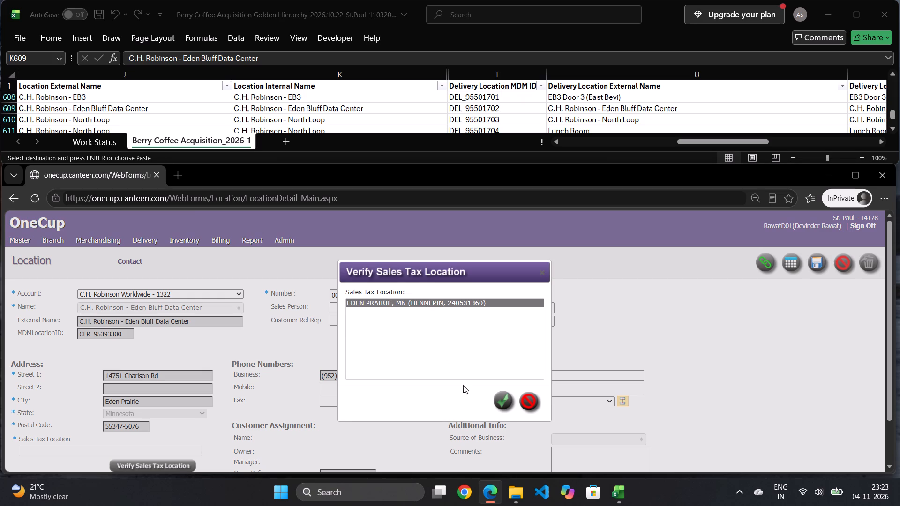
{"action": "left_click", "coordinate": [503, 405]}
{"action": "left_click", "coordinate": [532, 306]}
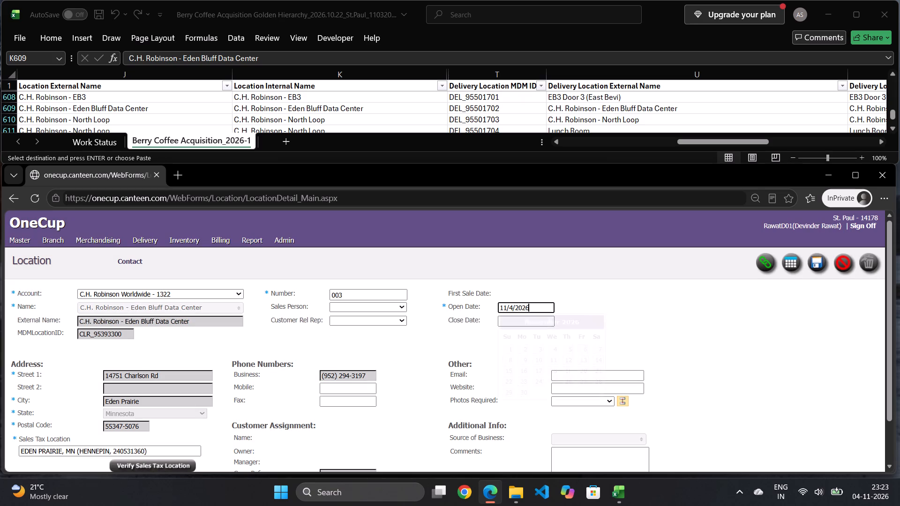
{"action": "left_click", "coordinate": [511, 350]}
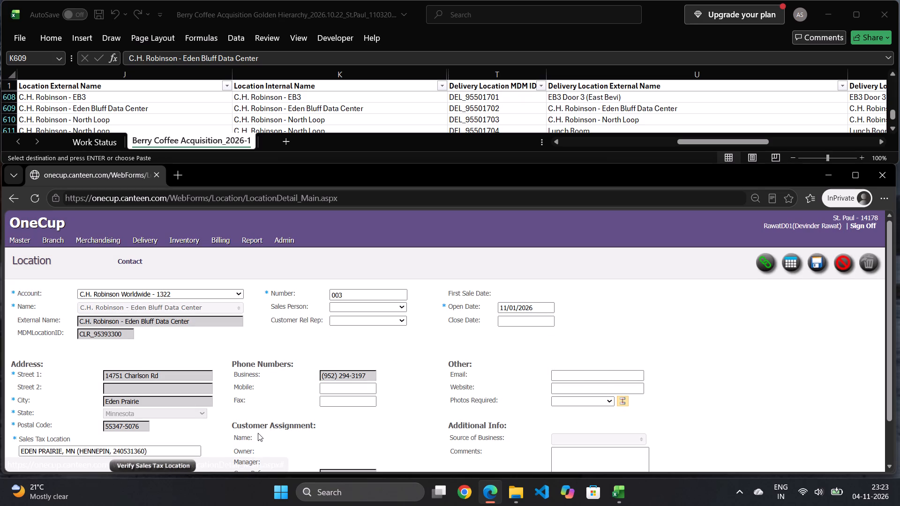
{"action": "scroll", "coordinate": [272, 421], "scroll_direction": "down", "scroll_amount": 2}
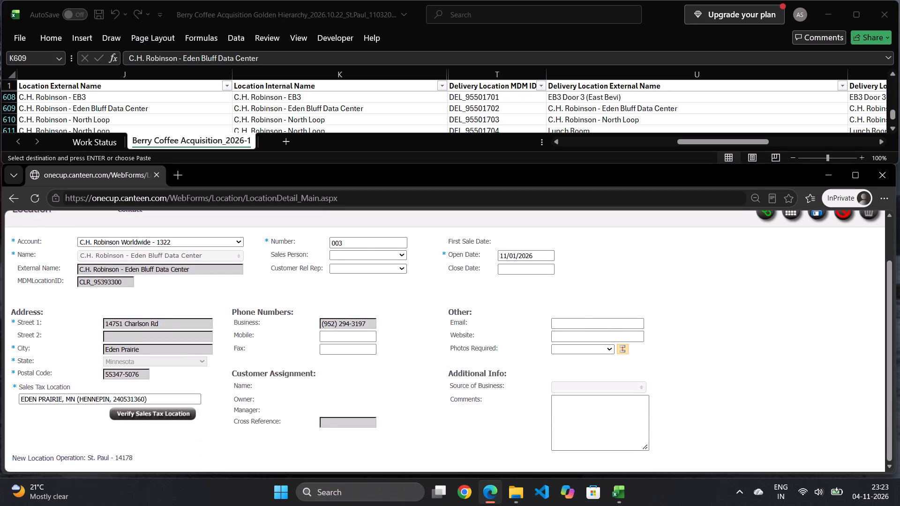
{"action": "scroll", "coordinate": [272, 421], "scroll_direction": "up", "scroll_amount": 2}
{"action": "left_click", "coordinate": [819, 263]}
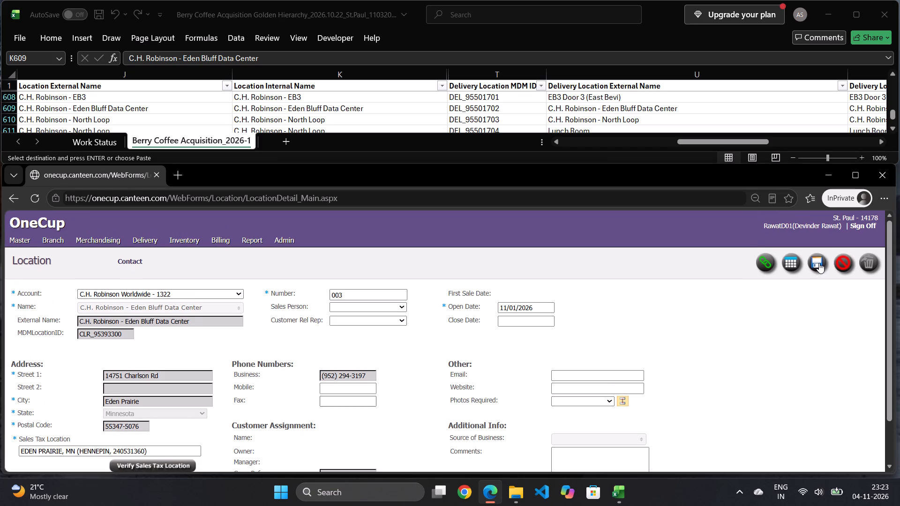
In the Excel workbook, bold the Eden Bluff Data Center internal name in row 609 and select the C.H. Robinson - North Loop cell in row 610.
{"action": "left_click", "coordinate": [374, 115]}
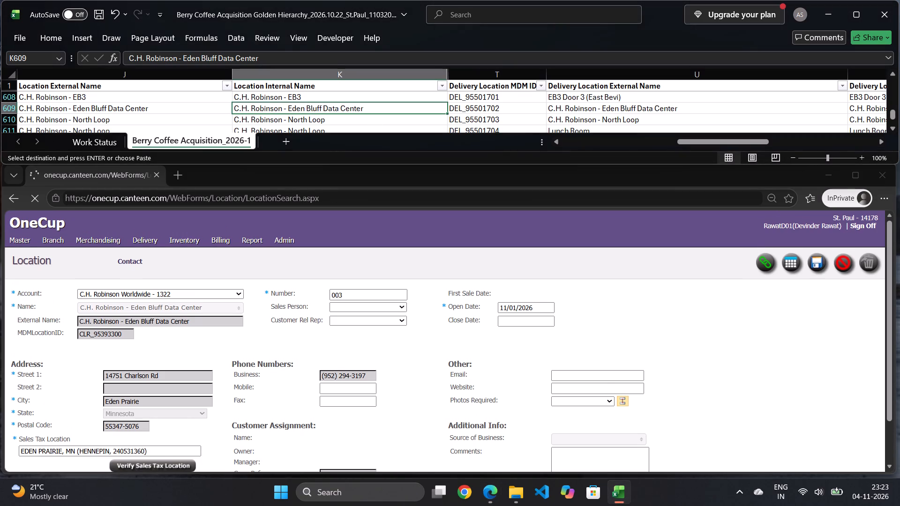
{"action": "key", "text": "ctrl+b"}
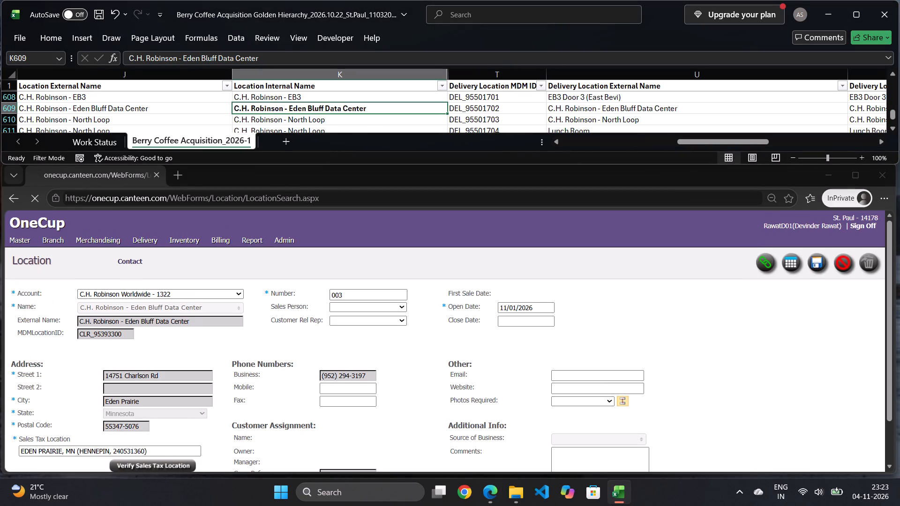
{"action": "key", "text": "Down"}
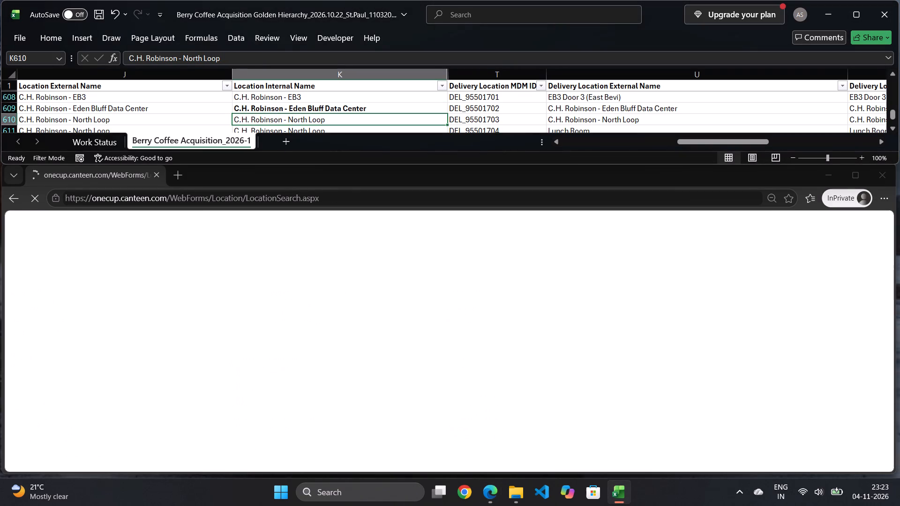
{"action": "left_click", "coordinate": [892, 132]}
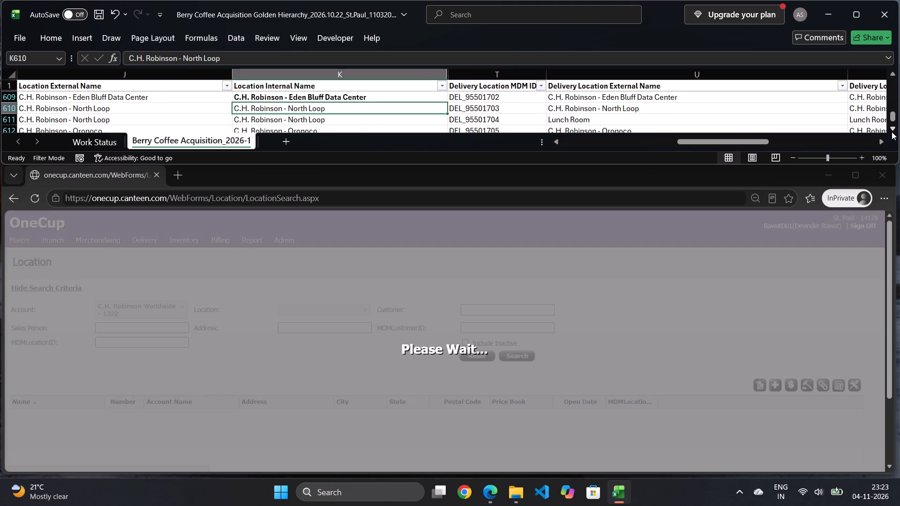
{"action": "left_click", "coordinate": [892, 132]}
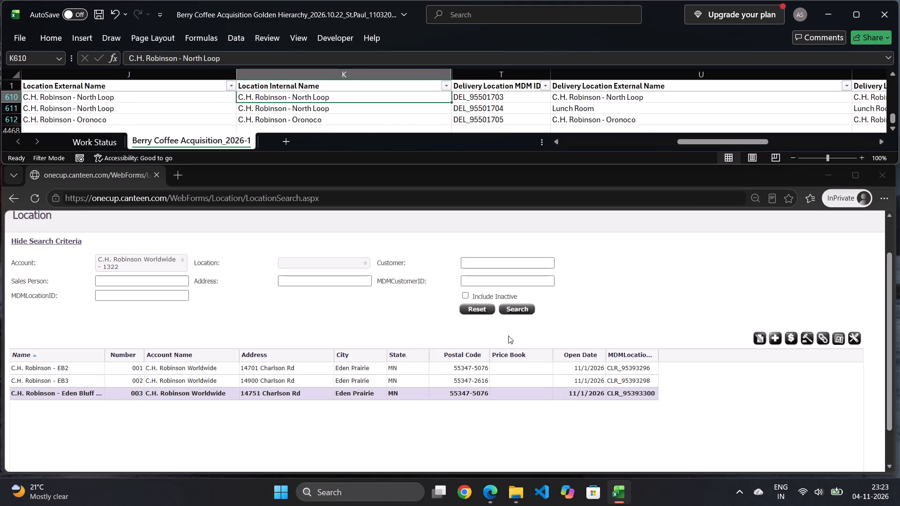
In OneCup, add another location through Quick Links, named C.H. Robinson - North Loop, with the open date 11/01/2026.
{"action": "left_click", "coordinate": [822, 337]}
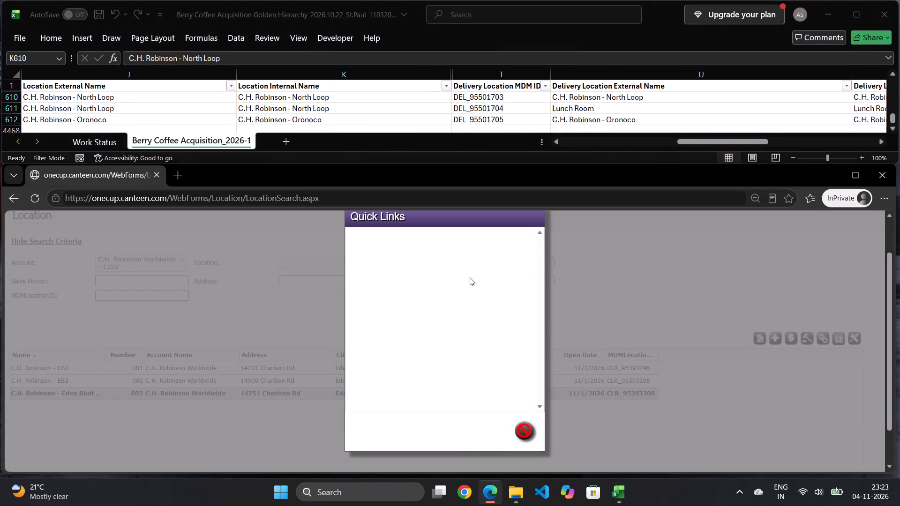
{"action": "left_click", "coordinate": [397, 275]}
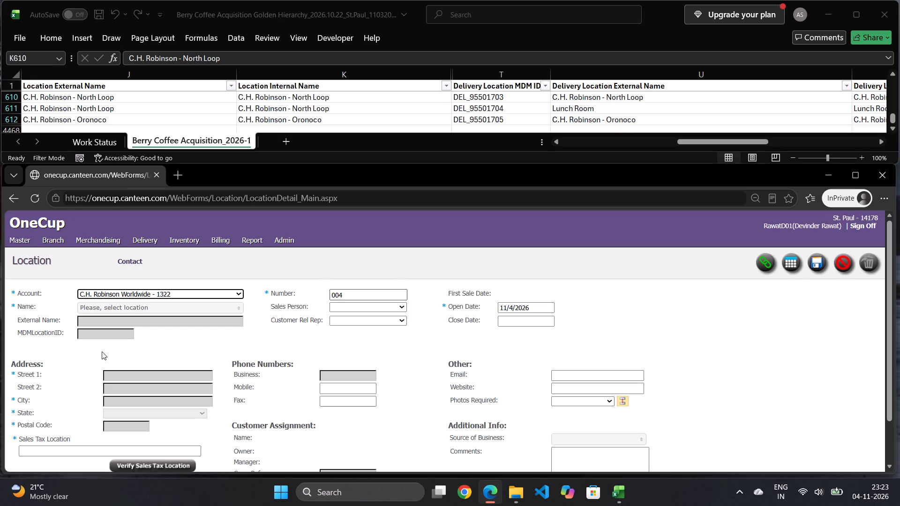
{"action": "left_click", "coordinate": [131, 308]}
{"action": "left_click", "coordinate": [134, 340]}
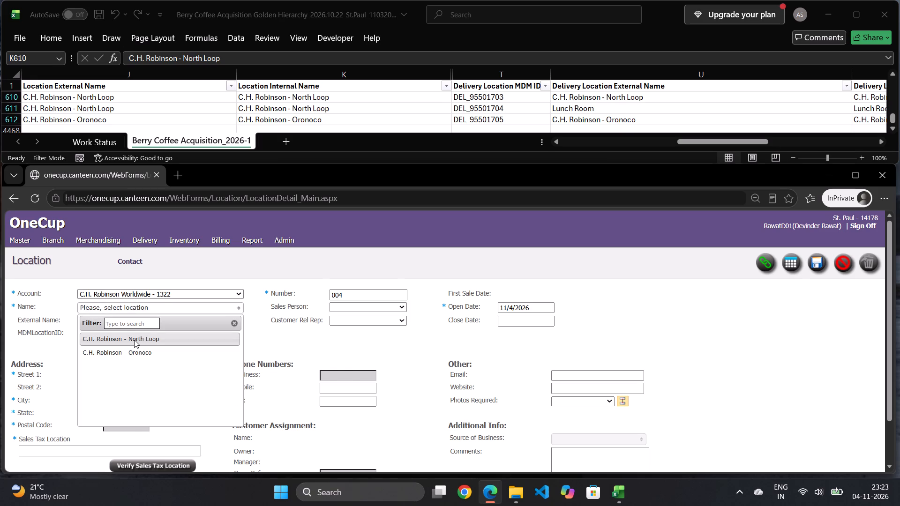
{"action": "left_click", "coordinate": [522, 312]}
{"action": "left_click", "coordinate": [509, 351]}
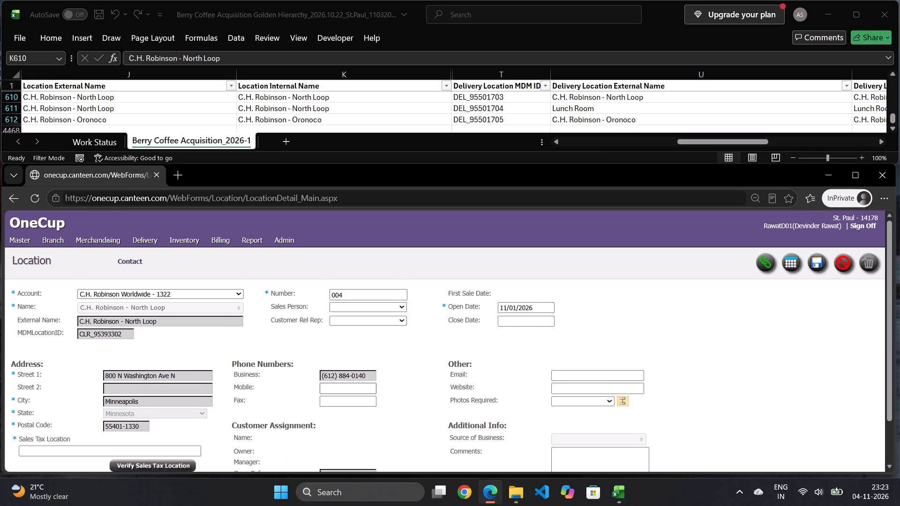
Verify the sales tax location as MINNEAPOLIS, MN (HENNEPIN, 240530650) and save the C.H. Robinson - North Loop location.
{"action": "scroll", "coordinate": [293, 403], "scroll_direction": "down", "scroll_amount": 1}
{"action": "left_click", "coordinate": [167, 410]}
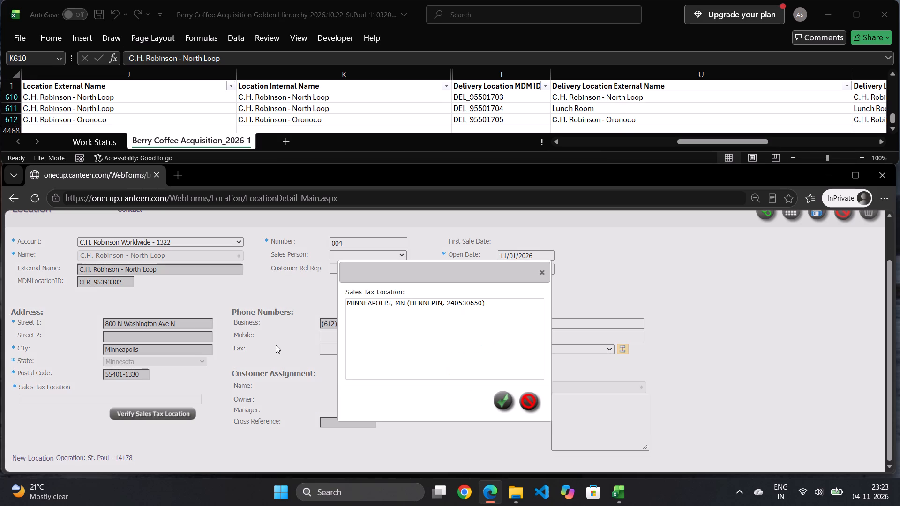
{"action": "left_click", "coordinate": [373, 298]}
{"action": "left_click", "coordinate": [504, 400]}
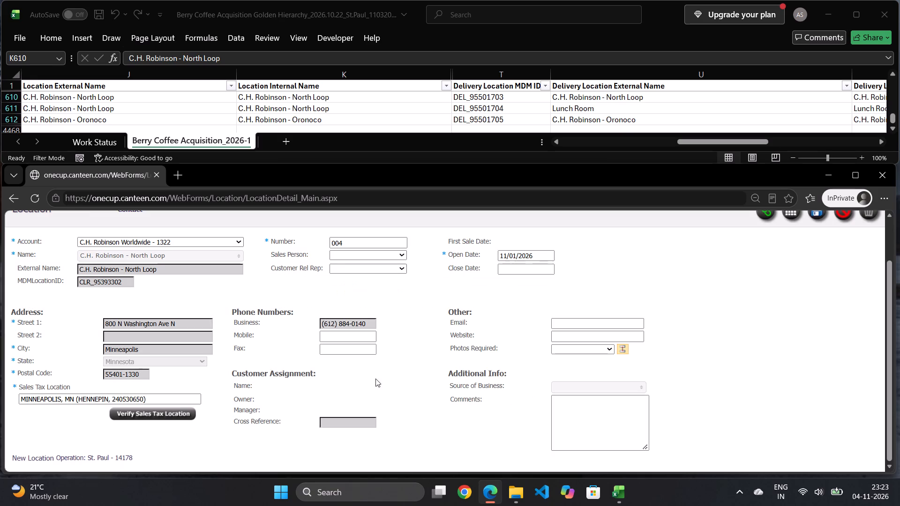
{"action": "scroll", "coordinate": [263, 360], "scroll_direction": "up", "scroll_amount": 1}
{"action": "left_click", "coordinate": [822, 264]}
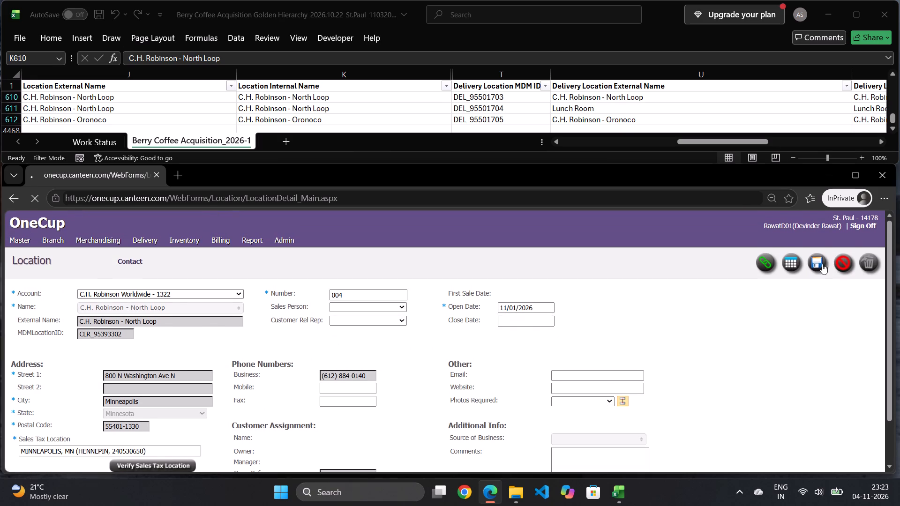
In the Excel workbook, bold the C.H. Robinson - North Loop internal name in row 610 and select the C.H. Robinson - Oronoco cell in row 612.
{"action": "left_click", "coordinate": [315, 96]}
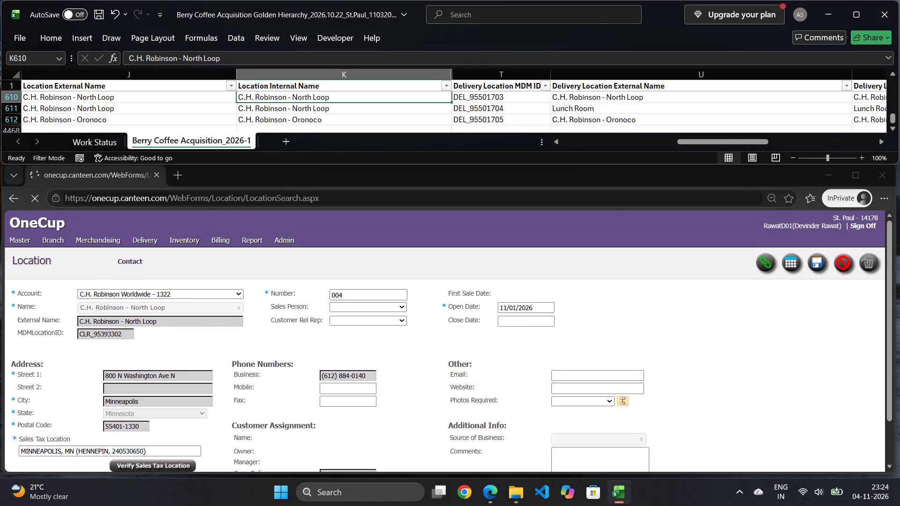
{"action": "key", "text": "ctrl+b"}
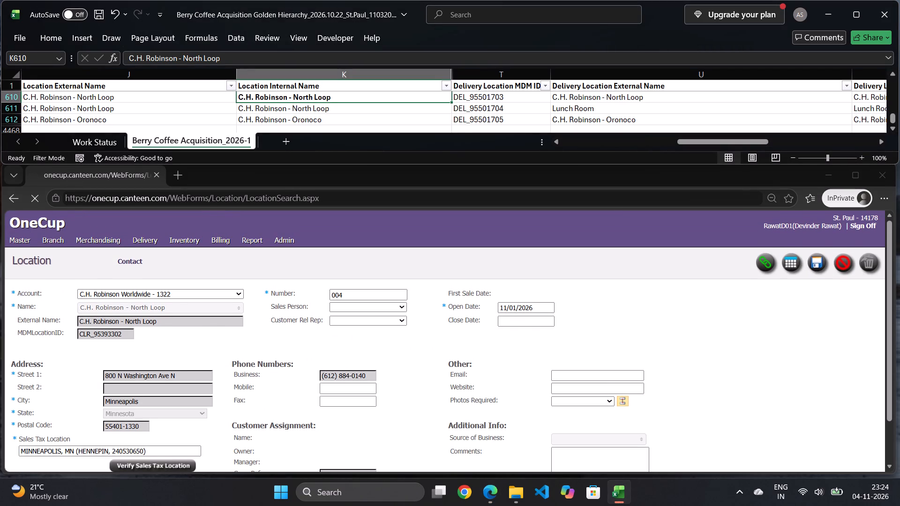
{"action": "key", "text": "Down"}
{"action": "key", "text": "Down"}
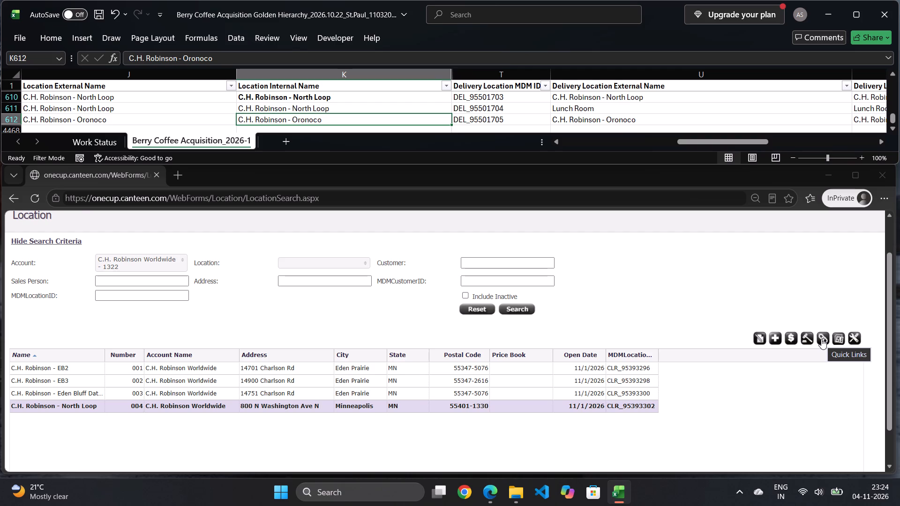
In OneCup, add another location for C.H. Robinson Worldwide named C.H. Robinson - Oronoco, with the open date 11/01/2026.
{"action": "left_click", "coordinate": [821, 339]}
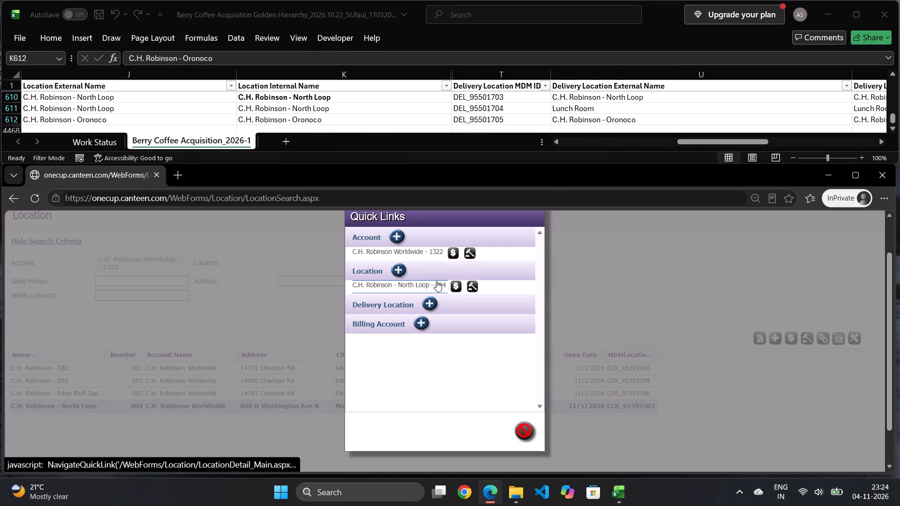
{"action": "left_click", "coordinate": [398, 271]}
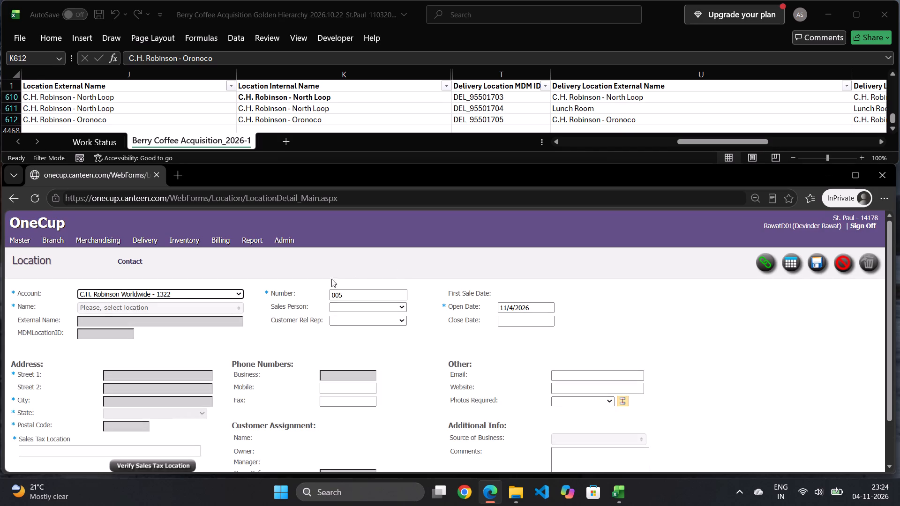
{"action": "left_click", "coordinate": [149, 304]}
{"action": "left_click", "coordinate": [139, 340]}
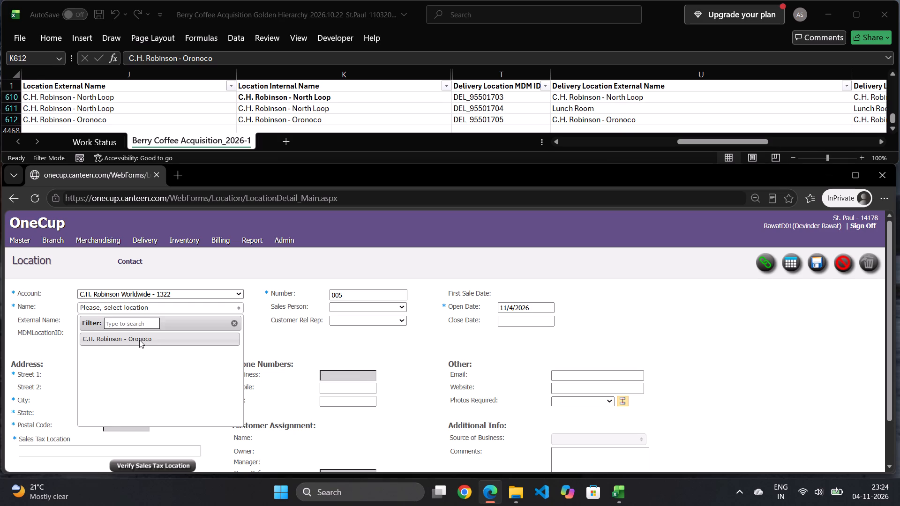
{"action": "left_click", "coordinate": [535, 302]}
{"action": "left_click", "coordinate": [511, 347]}
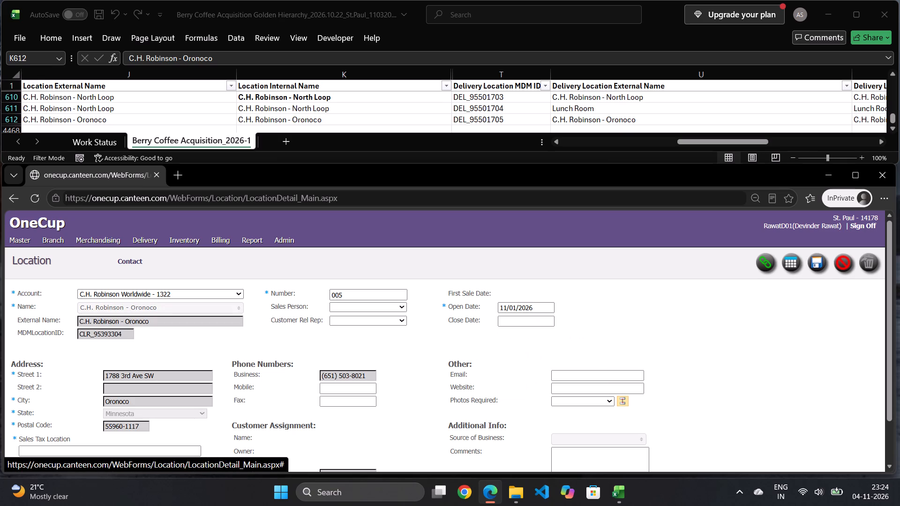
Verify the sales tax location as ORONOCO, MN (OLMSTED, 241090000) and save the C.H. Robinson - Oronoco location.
{"action": "left_click", "coordinate": [156, 462]}
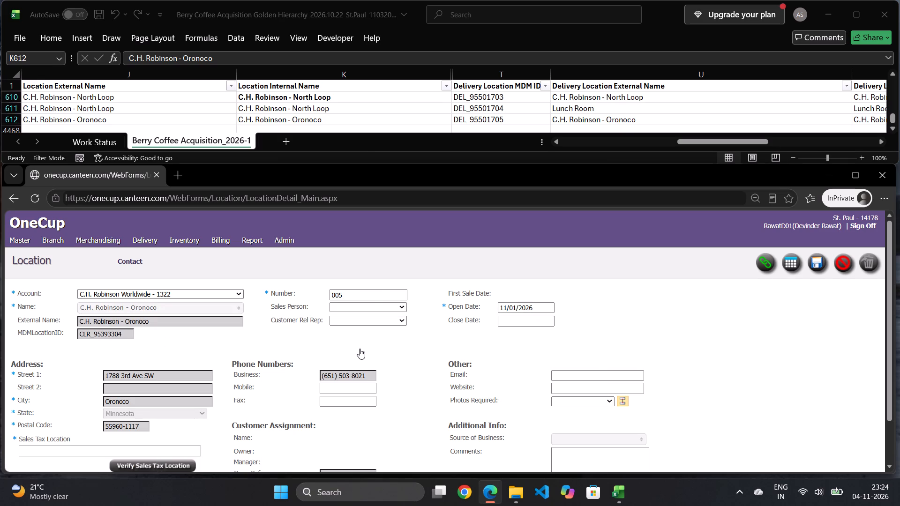
{"action": "left_click", "coordinate": [401, 302]}
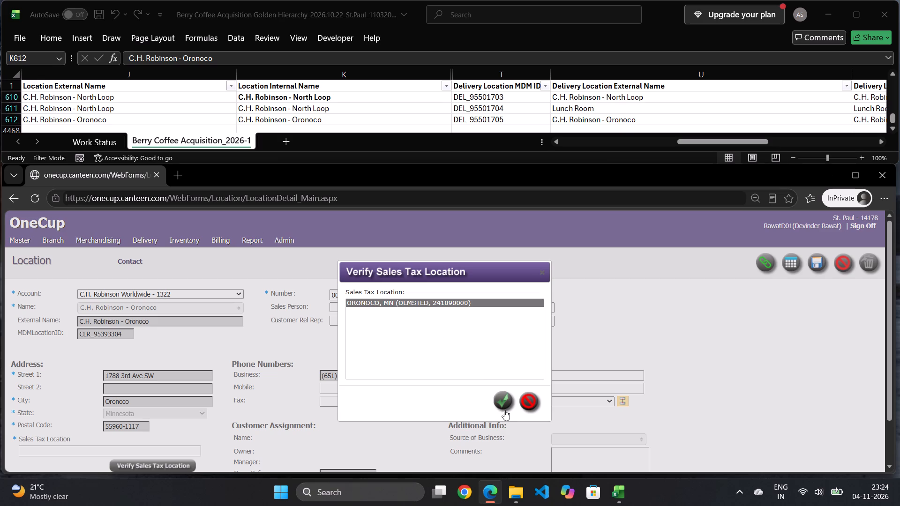
{"action": "left_click", "coordinate": [504, 403]}
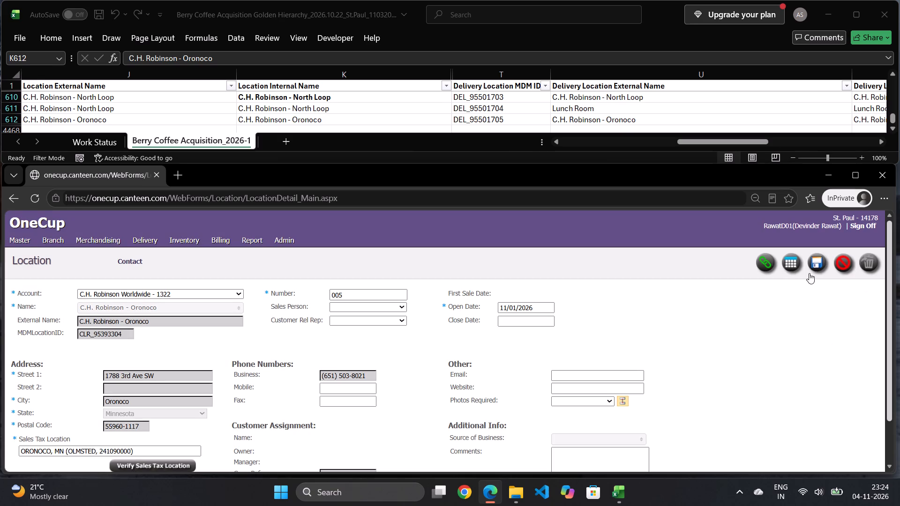
{"action": "left_click", "coordinate": [817, 265]}
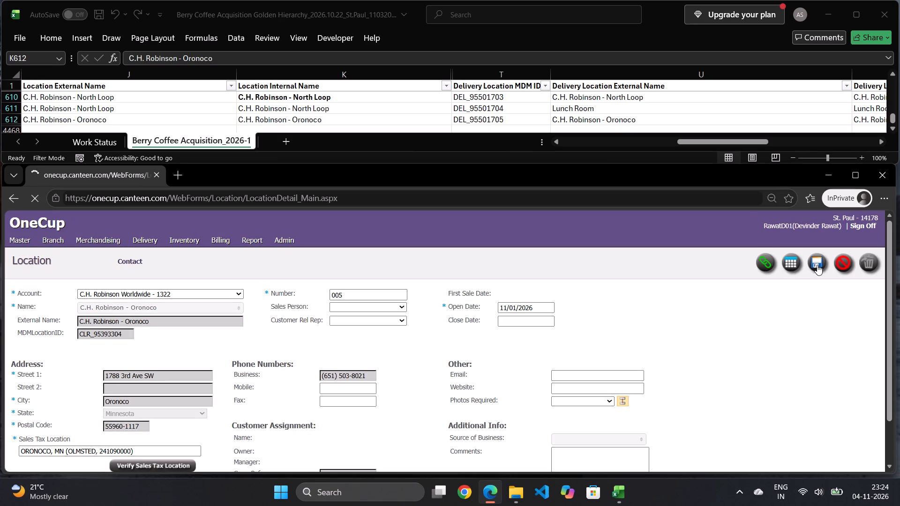
In the Excel workbook, bold the C.H. Robinson - Oronoco internal name in row 612 and select the EB2 delivery location external name in row 590.
{"action": "left_click", "coordinate": [320, 118]}
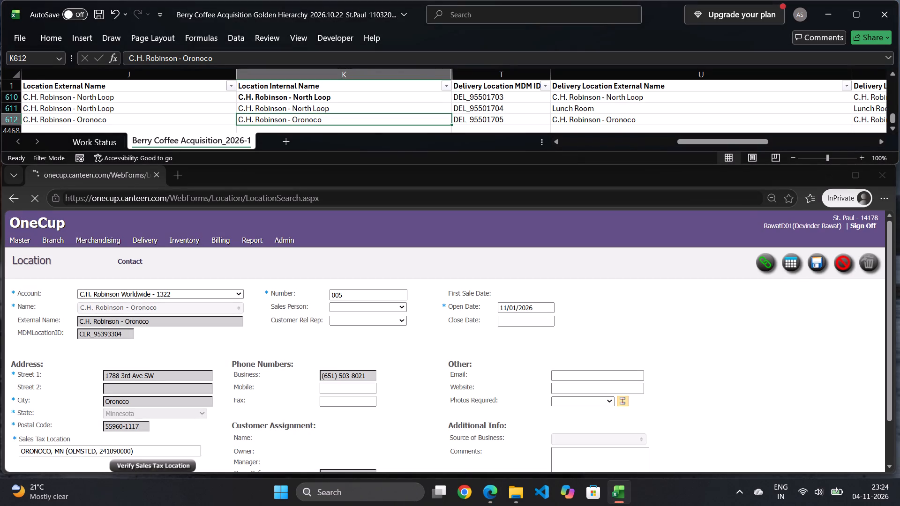
{"action": "key", "text": "ctrl+b"}
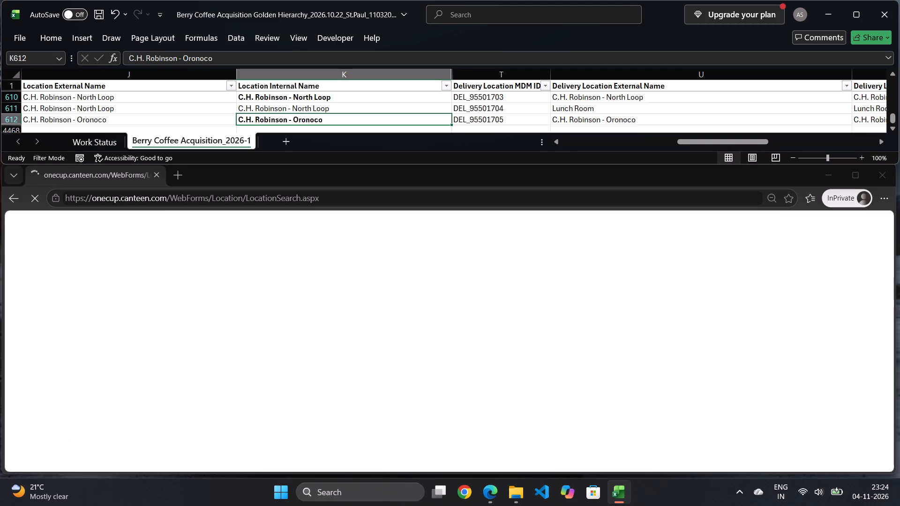
{"action": "scroll", "coordinate": [771, 117], "scroll_direction": "up", "scroll_amount": 2}
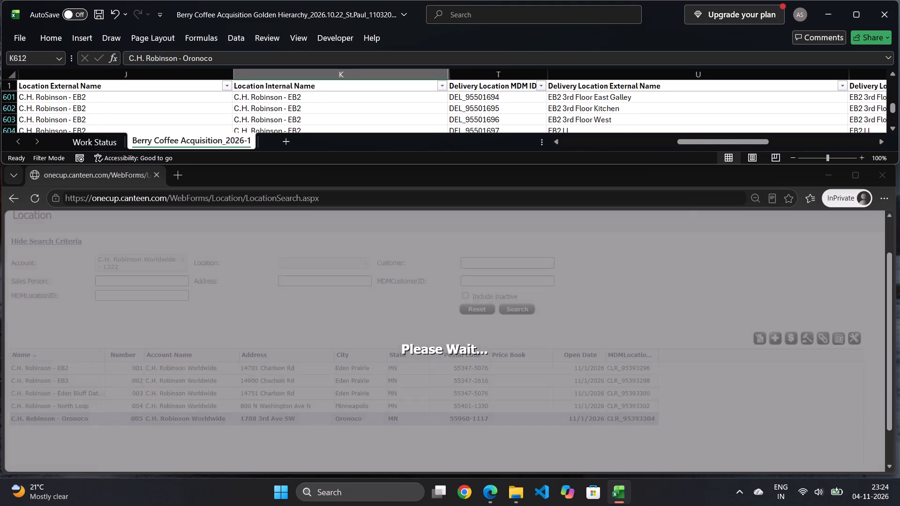
{"action": "scroll", "coordinate": [772, 110], "scroll_direction": "up", "scroll_amount": 16}
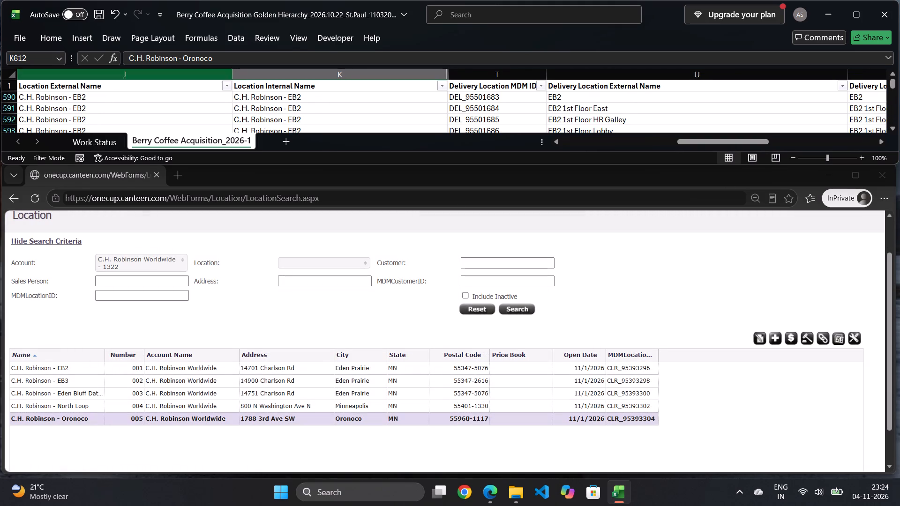
{"action": "left_click", "coordinate": [307, 100]}
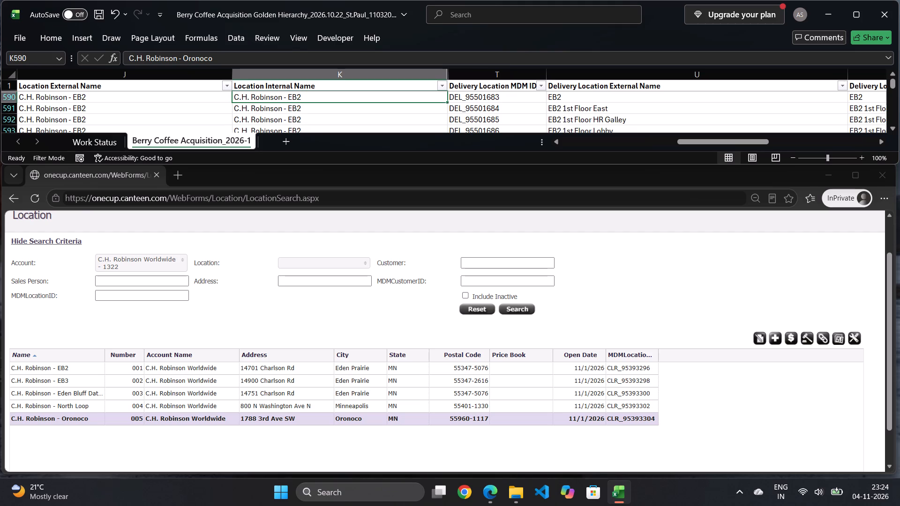
{"action": "left_click", "coordinate": [637, 98]}
In OneCup, start a new delivery location under the C.H. Robinson - EB2 location and choose EB2 as its name.
{"action": "scroll", "coordinate": [697, 123], "scroll_direction": "up", "scroll_amount": 3}
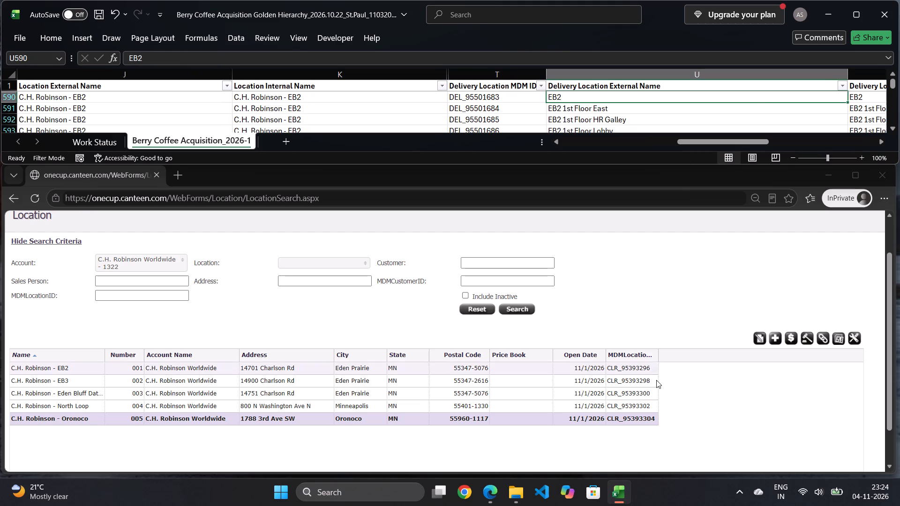
{"action": "scroll", "coordinate": [196, 394], "scroll_direction": "up", "scroll_amount": 4}
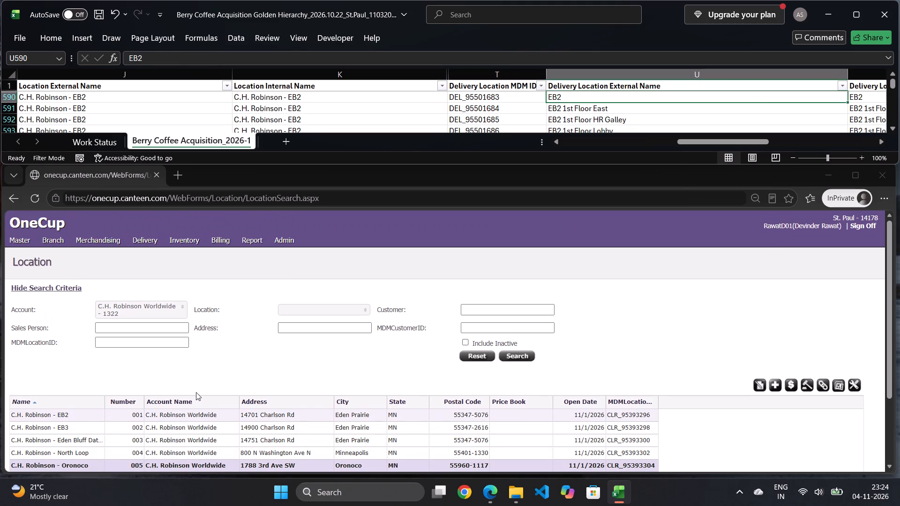
{"action": "scroll", "coordinate": [195, 400], "scroll_direction": "down", "scroll_amount": 1}
{"action": "scroll", "coordinate": [191, 466], "scroll_direction": "up", "scroll_amount": 1}
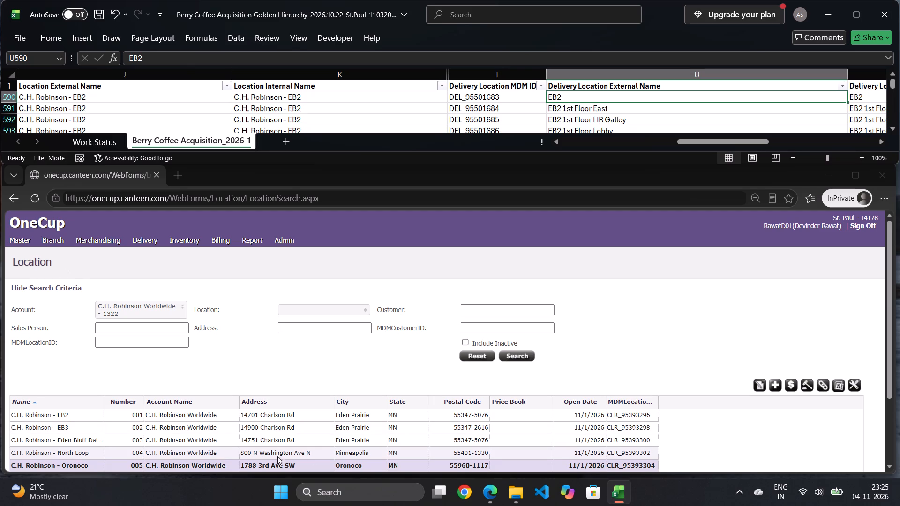
{"action": "left_click", "coordinate": [162, 415]}
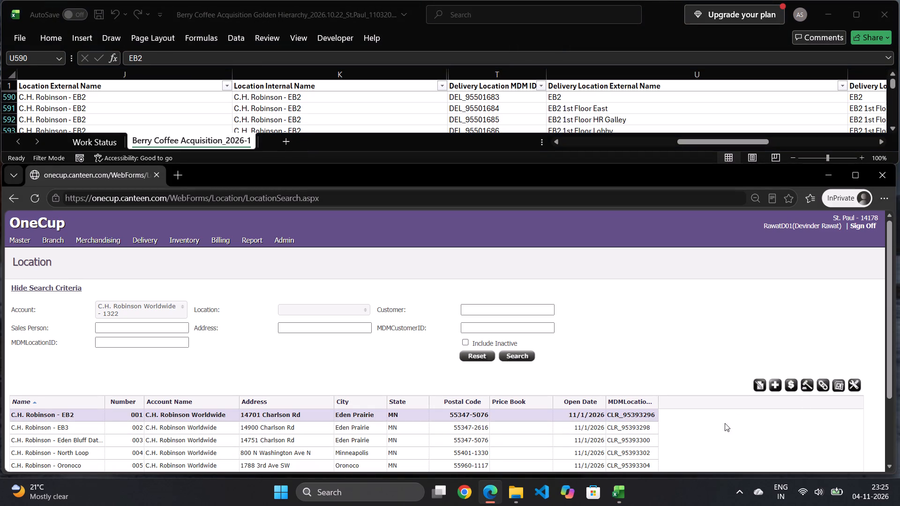
{"action": "left_click", "coordinate": [822, 386]}
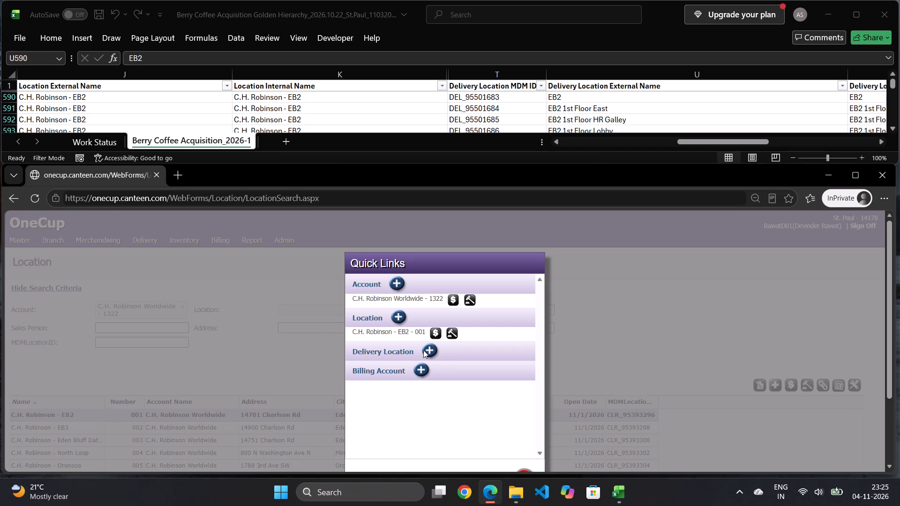
{"action": "left_click", "coordinate": [431, 350]}
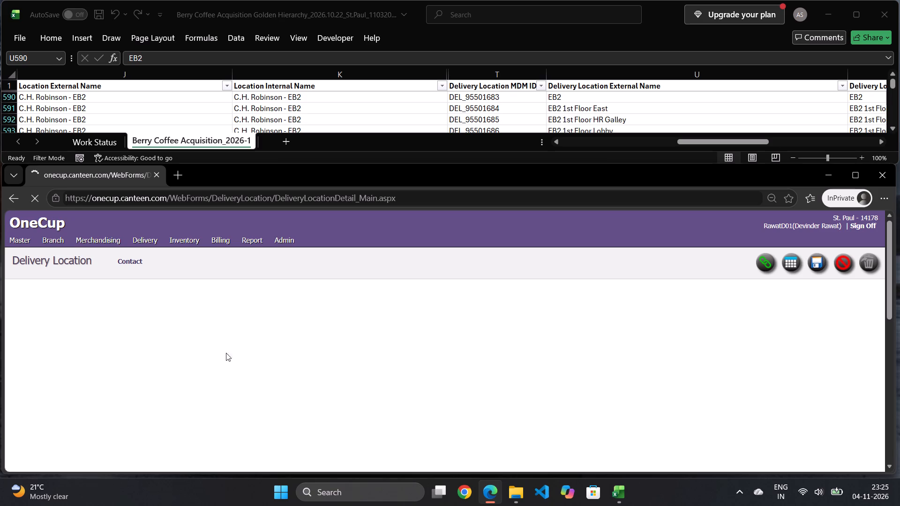
{"action": "left_click", "coordinate": [131, 318]}
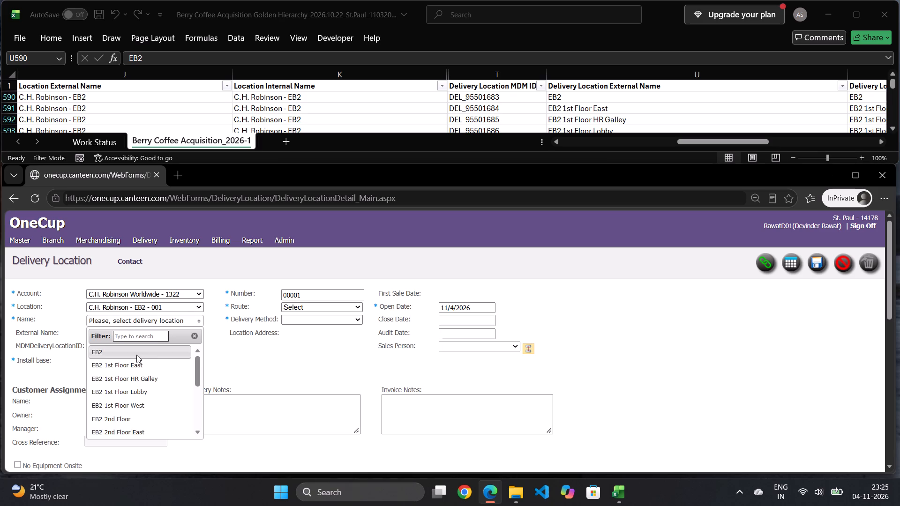
{"action": "left_click", "coordinate": [143, 354]}
Set route 027, delivery method Delivery, open date 11/01/2026 and No Equipment Onsite, and save the EB2 delivery location.
{"action": "left_click", "coordinate": [315, 307]}
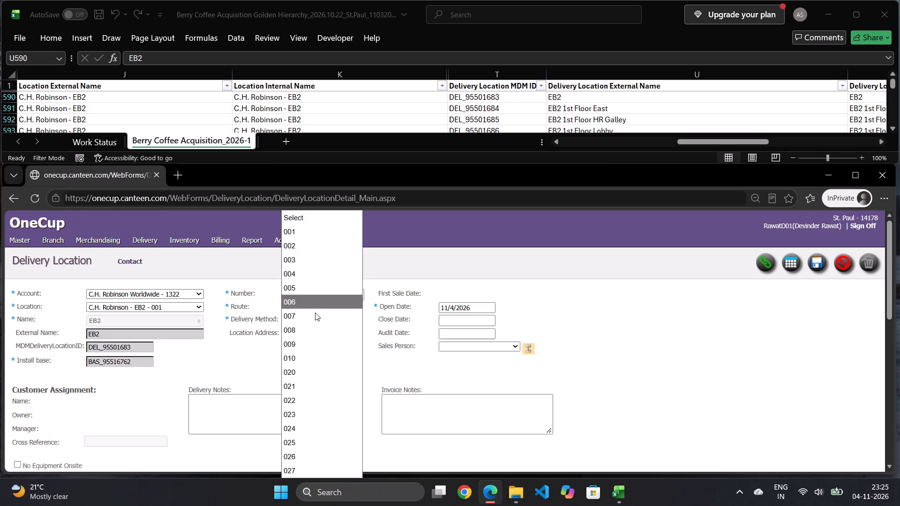
{"action": "left_click", "coordinate": [294, 469]}
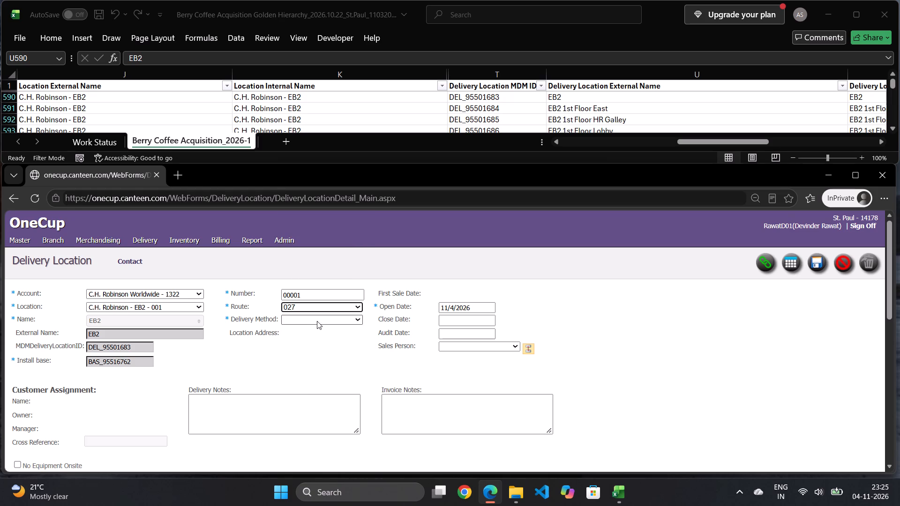
{"action": "left_click", "coordinate": [317, 321]}
{"action": "left_click", "coordinate": [308, 348]}
{"action": "left_click", "coordinate": [452, 309]}
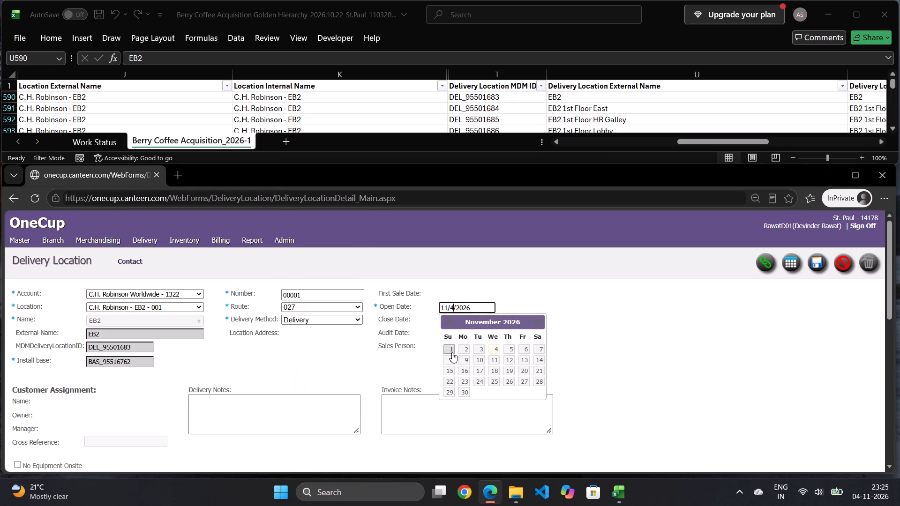
{"action": "left_click", "coordinate": [451, 348]}
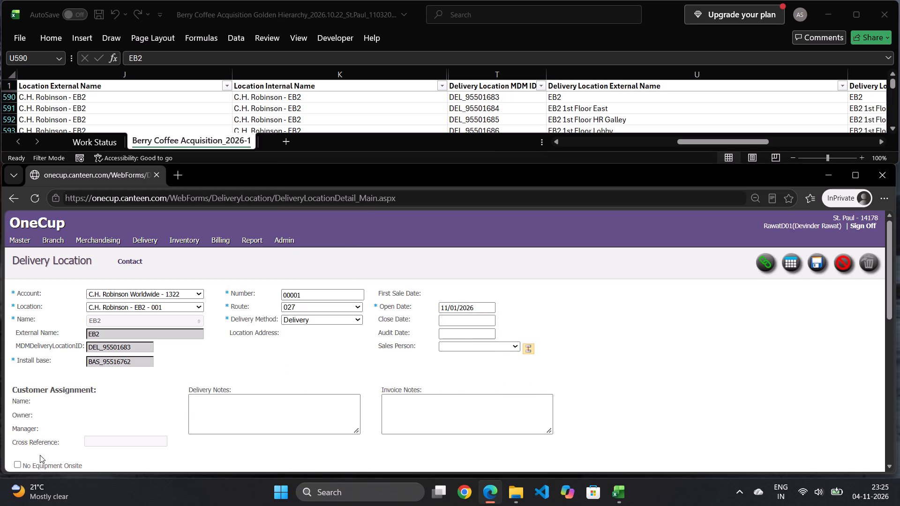
{"action": "left_click", "coordinate": [36, 464]}
{"action": "left_click", "coordinate": [820, 260]}
In the Excel workbook, bold the EB2 delivery location external name in row 590 and select EB2 1st Floor East in row 591.
{"action": "left_click", "coordinate": [616, 91]}
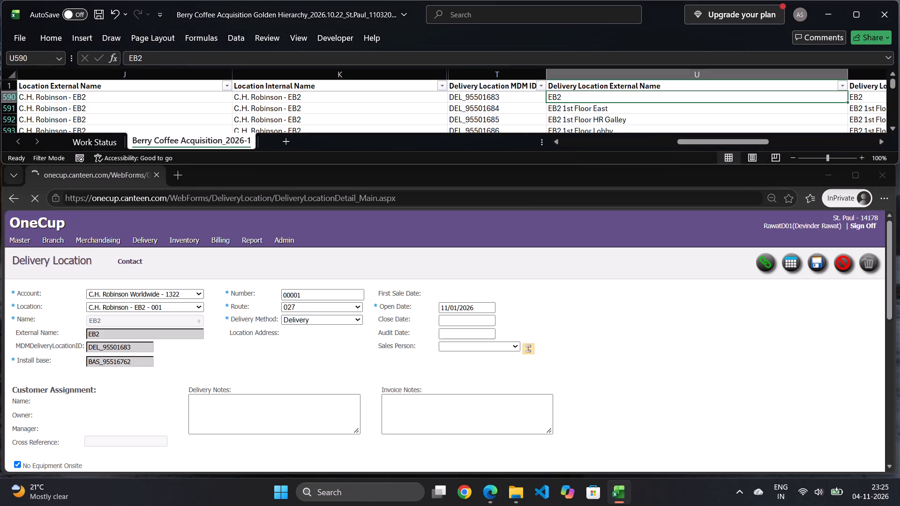
{"action": "key", "text": "ctrl+b"}
{"action": "left_click", "coordinate": [610, 112]}
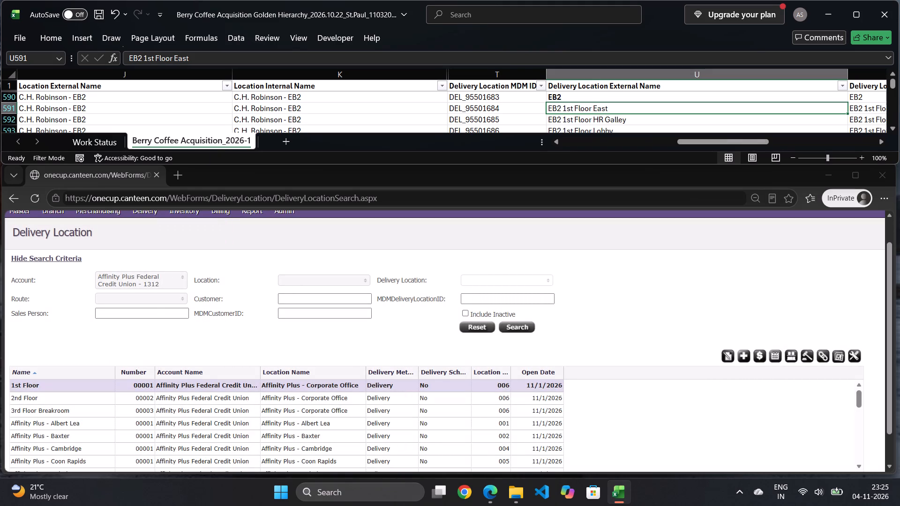
In OneCup, search the delivery locations of the account C.H. Robinson Worldwide - 1322.
{"action": "left_click", "coordinate": [150, 280]}
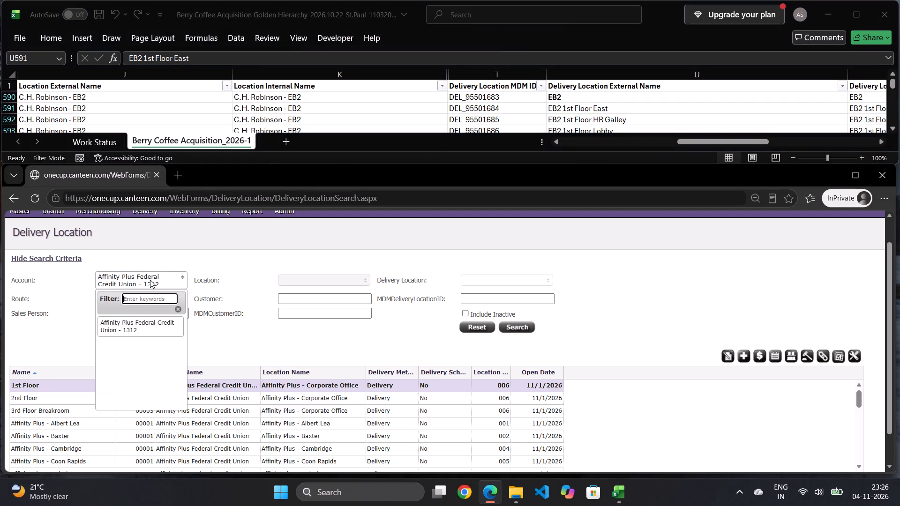
{"action": "key", "text": "c"}
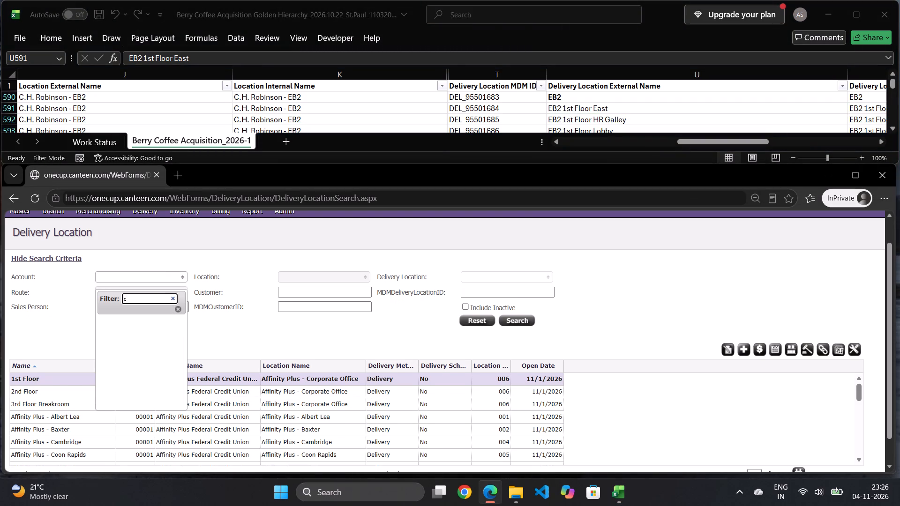
{"action": "key", "text": "period"}
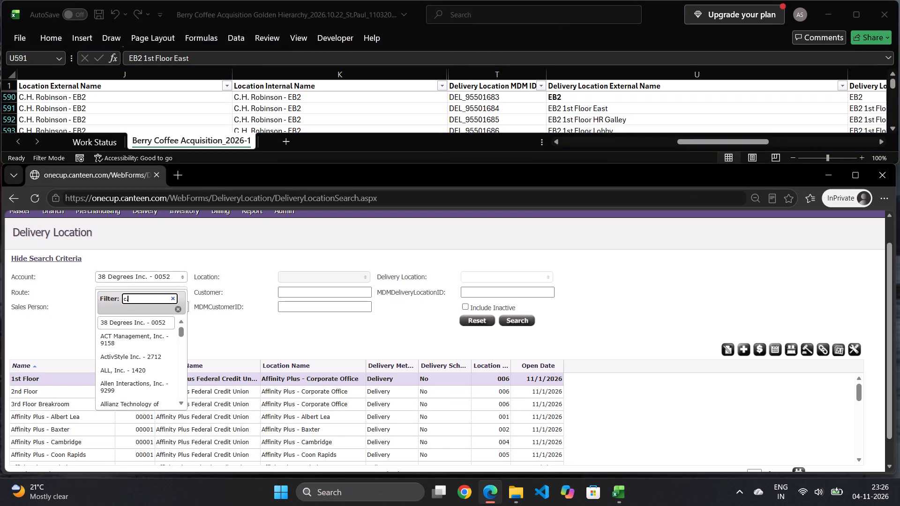
{"action": "key", "text": "h"}
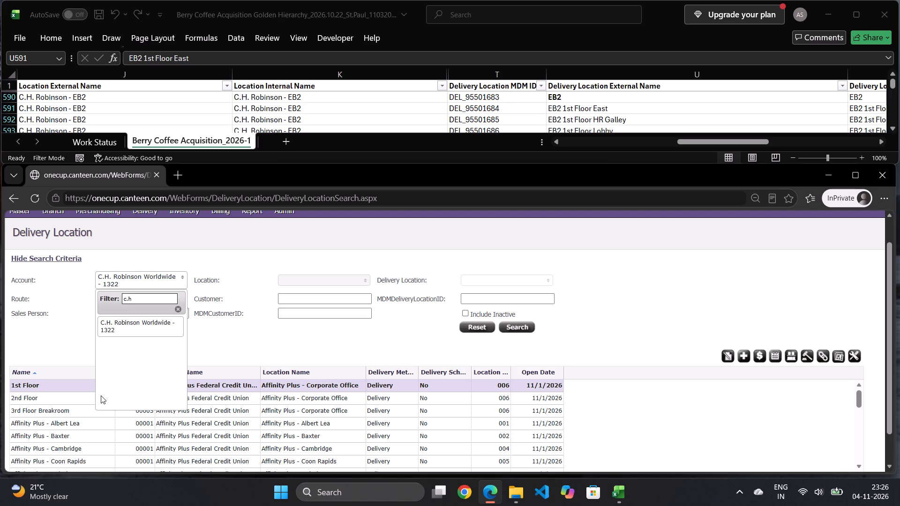
{"action": "left_click", "coordinate": [127, 330]}
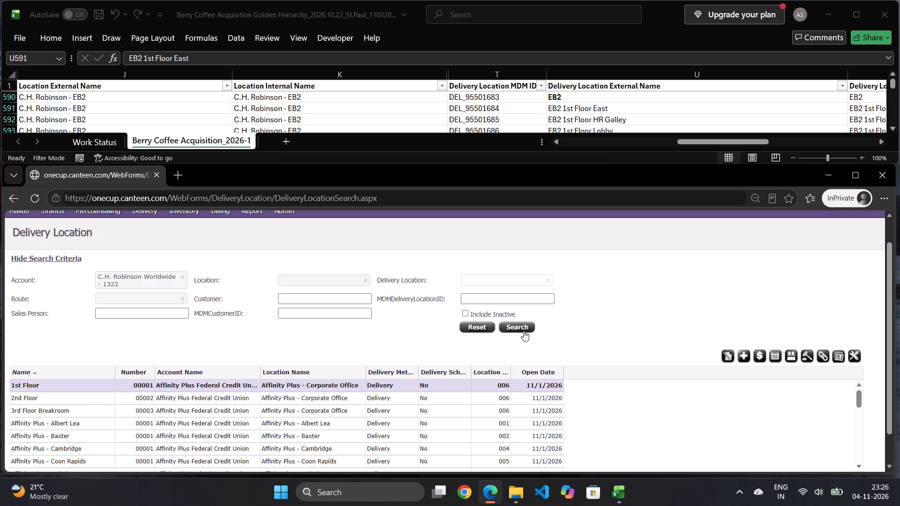
{"action": "left_click", "coordinate": [524, 331]}
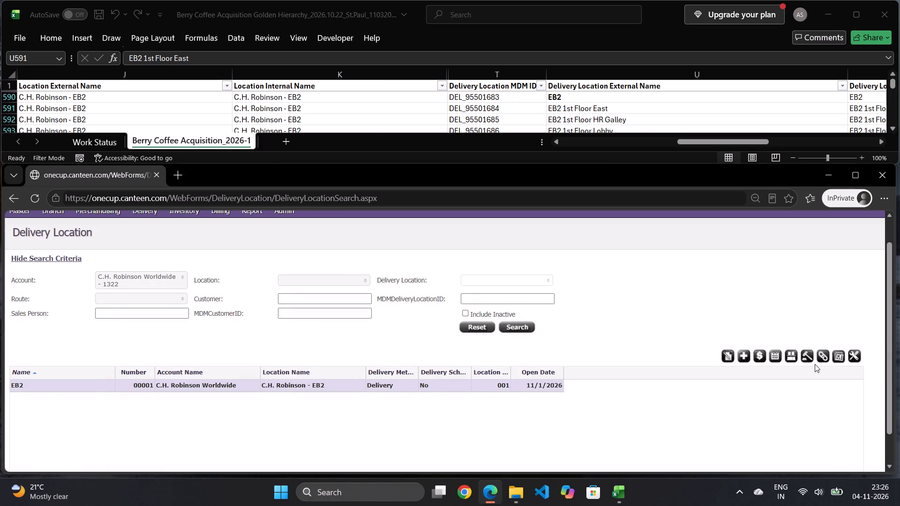
Start a new delivery location under the C.H. Robinson - EB2 location and choose EB2 1st Floor East as its name.
{"action": "left_click", "coordinate": [821, 354]}
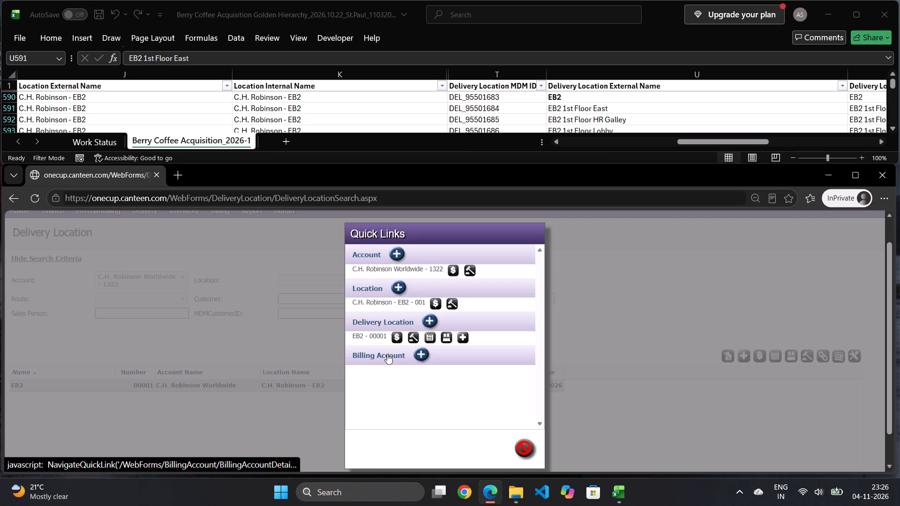
{"action": "left_click", "coordinate": [428, 322]}
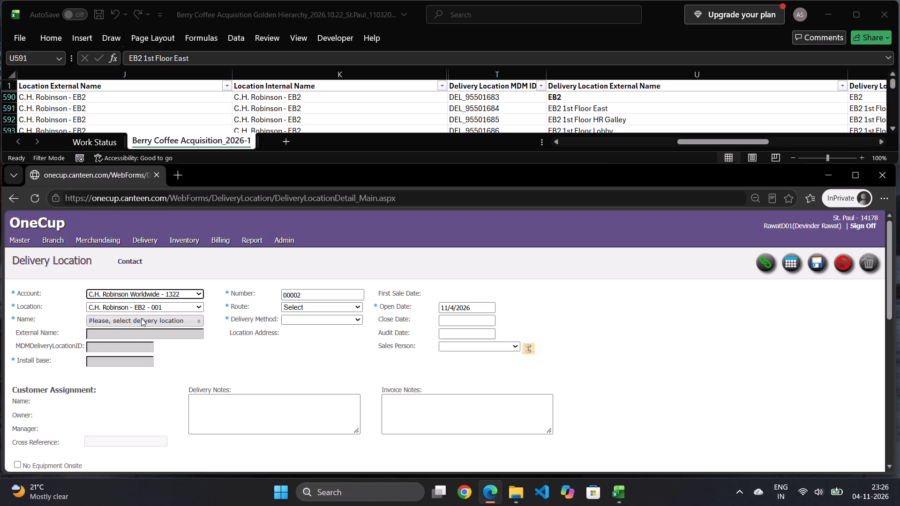
{"action": "left_click", "coordinate": [141, 318]}
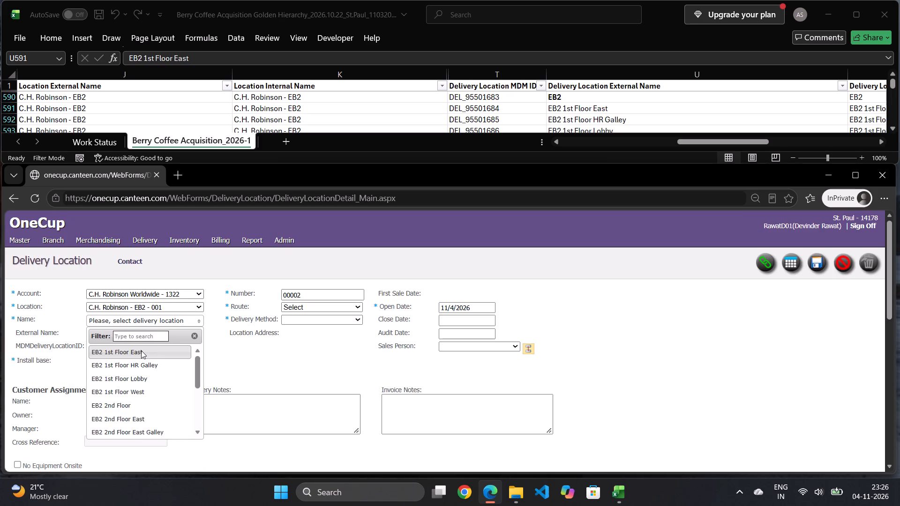
{"action": "left_click", "coordinate": [141, 350]}
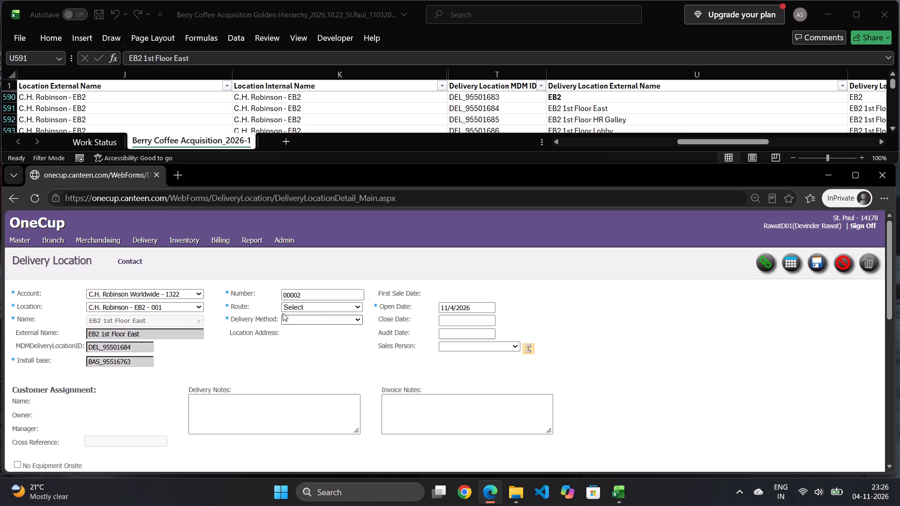
Set route 027, delivery method Delivery, open date 11/01/2026 and No Equipment Onsite, and save the EB2 1st Floor East delivery location.
{"action": "left_click", "coordinate": [315, 308]}
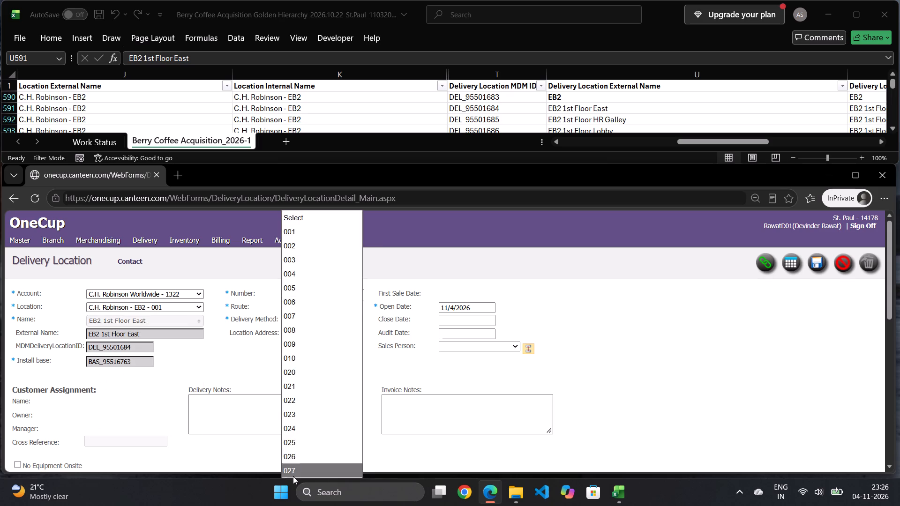
{"action": "left_click", "coordinate": [293, 476]}
{"action": "left_click", "coordinate": [337, 314]}
{"action": "left_click", "coordinate": [331, 321]}
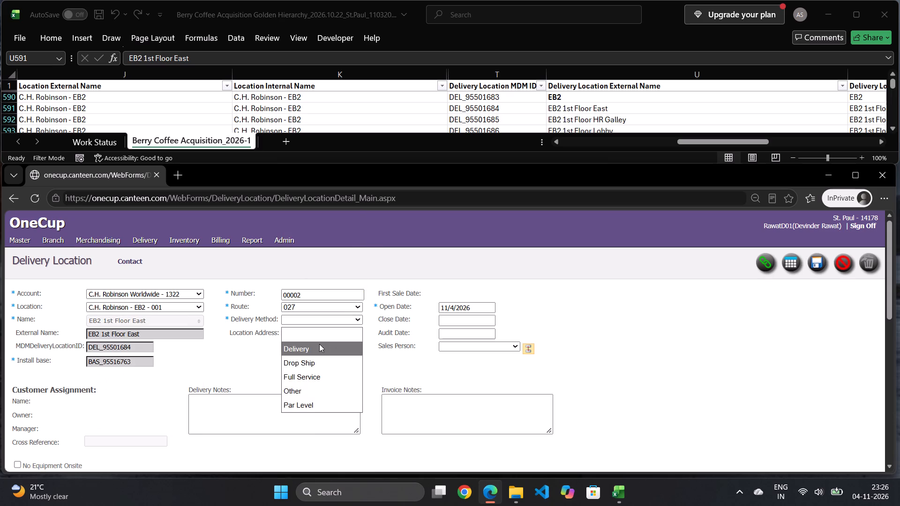
{"action": "left_click", "coordinate": [319, 344]}
{"action": "left_click", "coordinate": [457, 311]}
{"action": "left_click", "coordinate": [448, 351]}
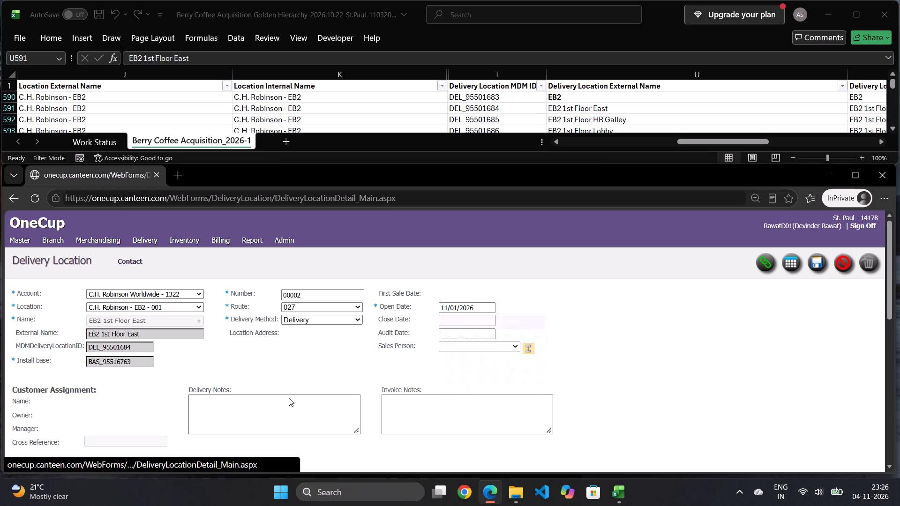
{"action": "left_click", "coordinate": [40, 463]}
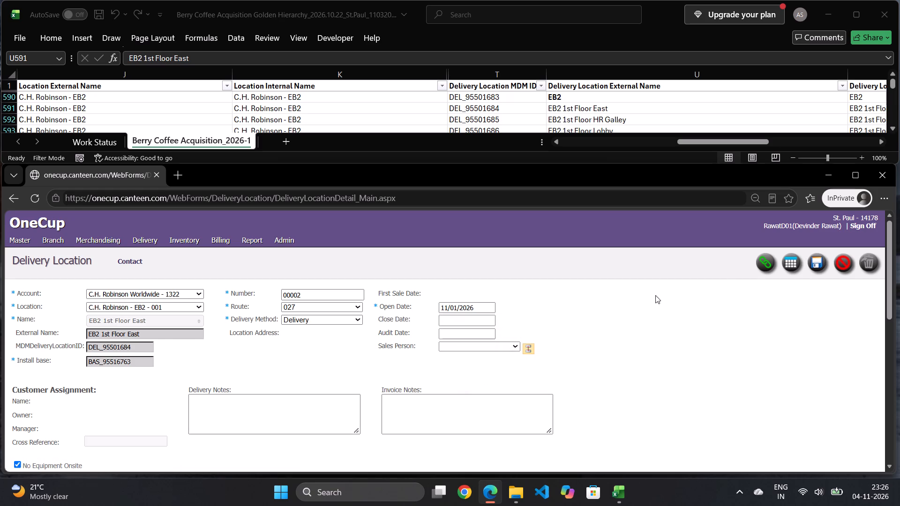
{"action": "left_click", "coordinate": [819, 258]}
In the Excel workbook, bold the EB2 1st Floor East external name in row 591 and select EB2 1st Floor HR Galley in row 592.
{"action": "left_click", "coordinate": [629, 104]}
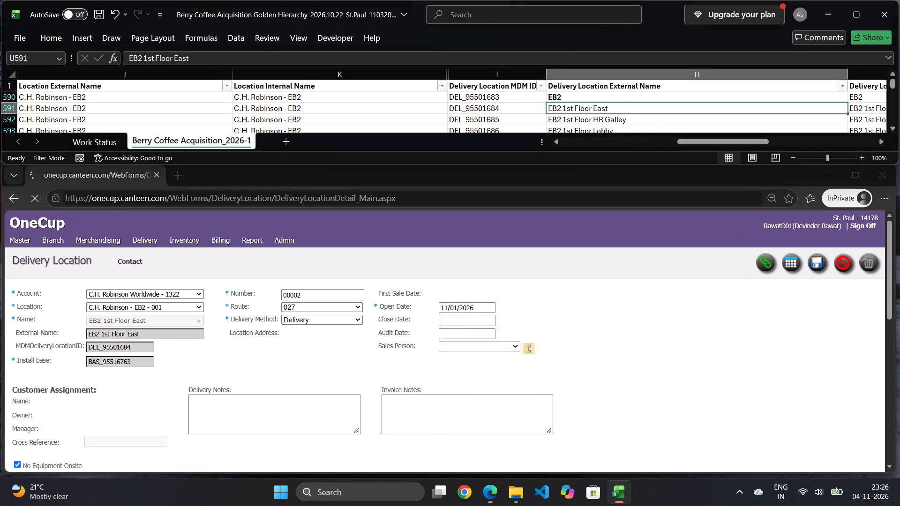
{"action": "key", "text": "ctrl+b"}
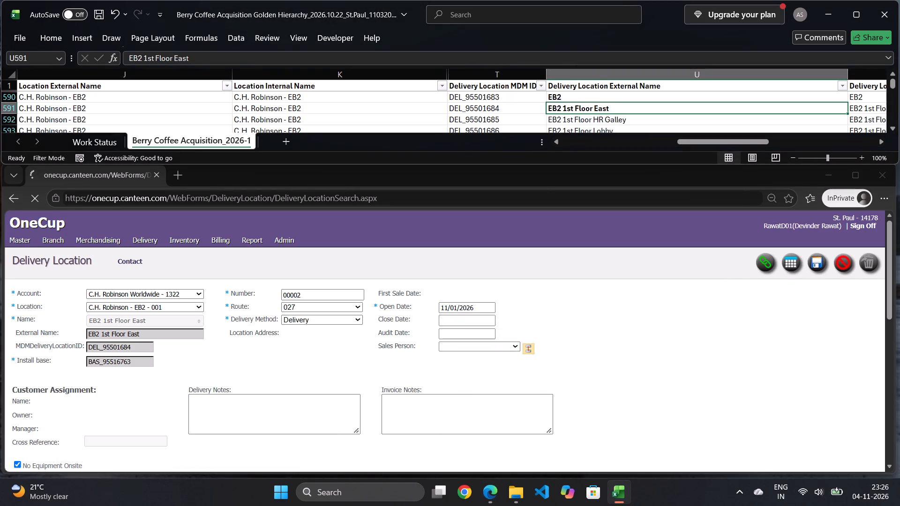
{"action": "left_click", "coordinate": [664, 124]}
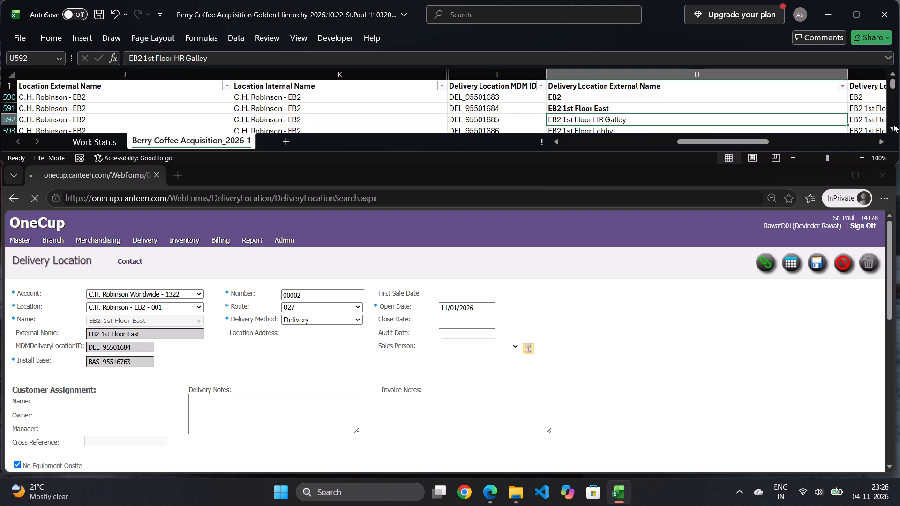
{"action": "left_click", "coordinate": [893, 126]}
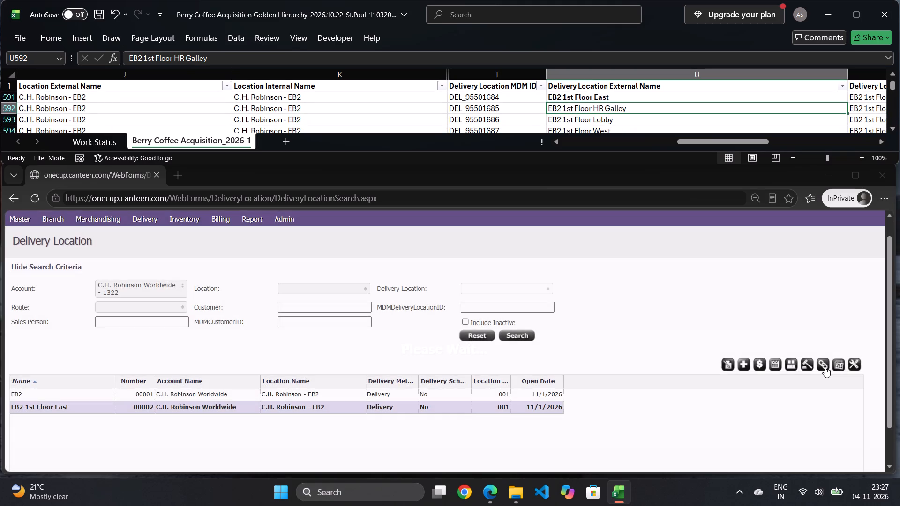
In OneCup, start a new delivery location under C.H. Robinson - EB2 and choose EB2 1st Floor HR Galley as its name.
{"action": "left_click", "coordinate": [825, 367]}
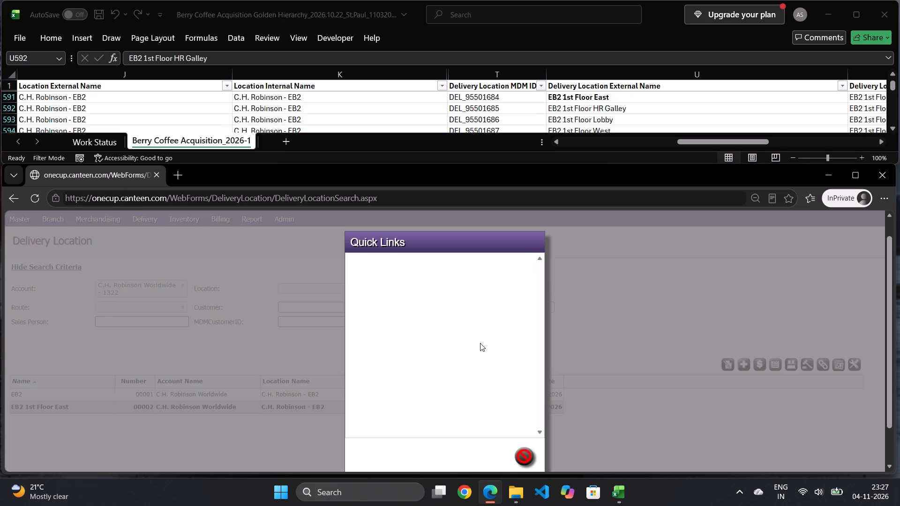
{"action": "left_click", "coordinate": [428, 329]}
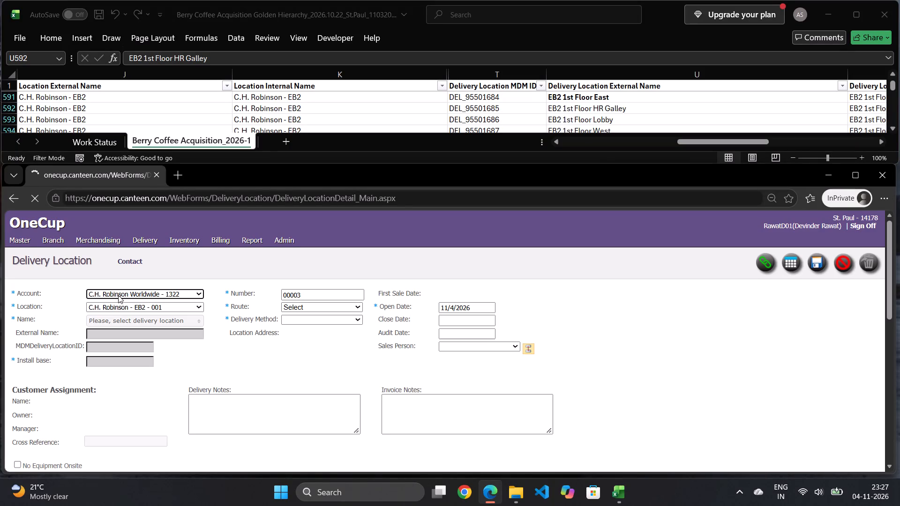
{"action": "left_click", "coordinate": [115, 318]}
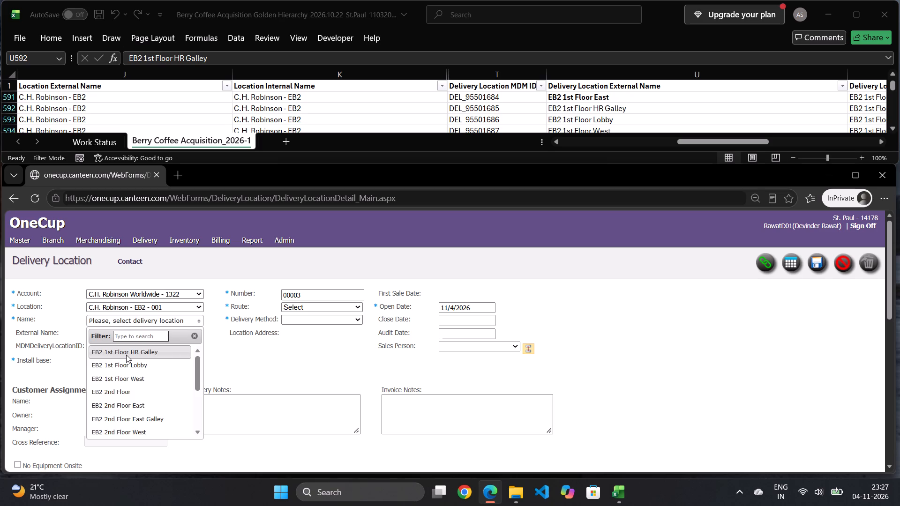
{"action": "left_click", "coordinate": [126, 355]}
Set route 027, delivery method Delivery, open date 11/01/2026 and No Equipment Onsite, and save the EB2 1st Floor HR Galley delivery location.
{"action": "left_click", "coordinate": [303, 310]}
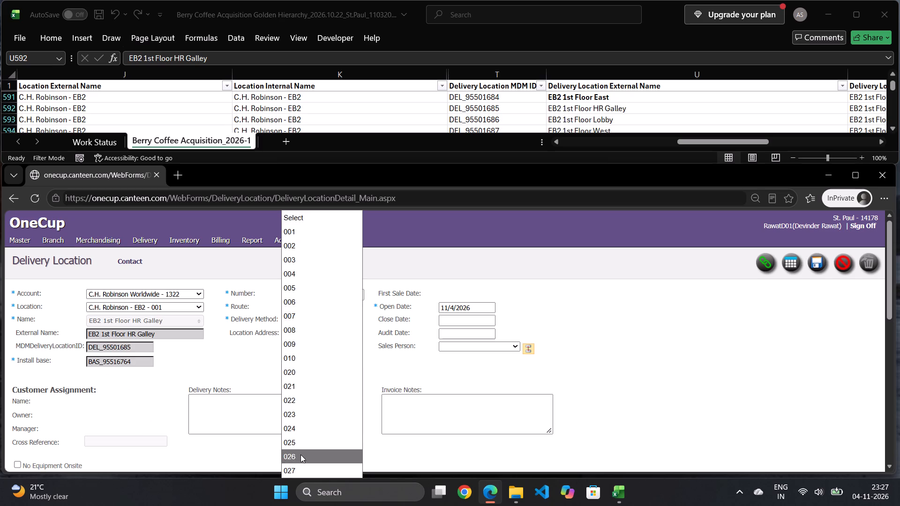
{"action": "left_click", "coordinate": [293, 470]}
{"action": "left_click", "coordinate": [323, 318]}
{"action": "left_click", "coordinate": [312, 346]}
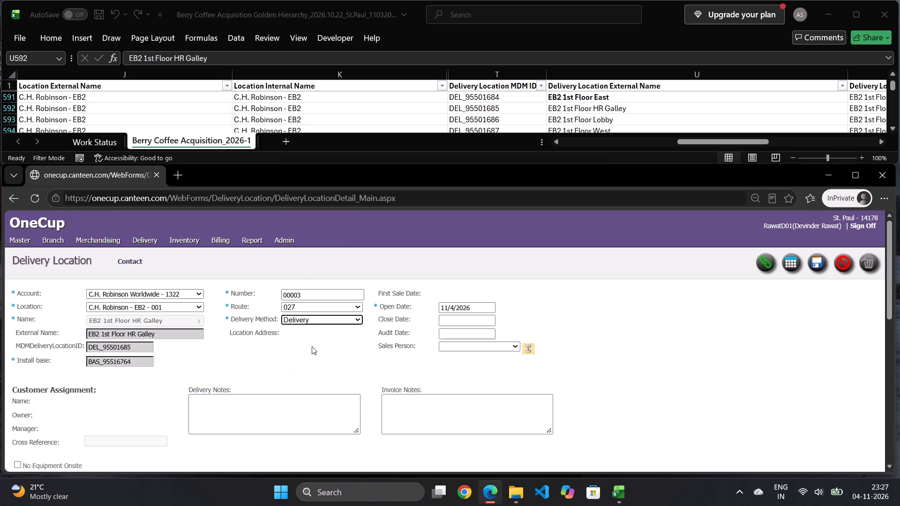
{"action": "left_click", "coordinate": [460, 308]}
{"action": "left_click", "coordinate": [448, 348]}
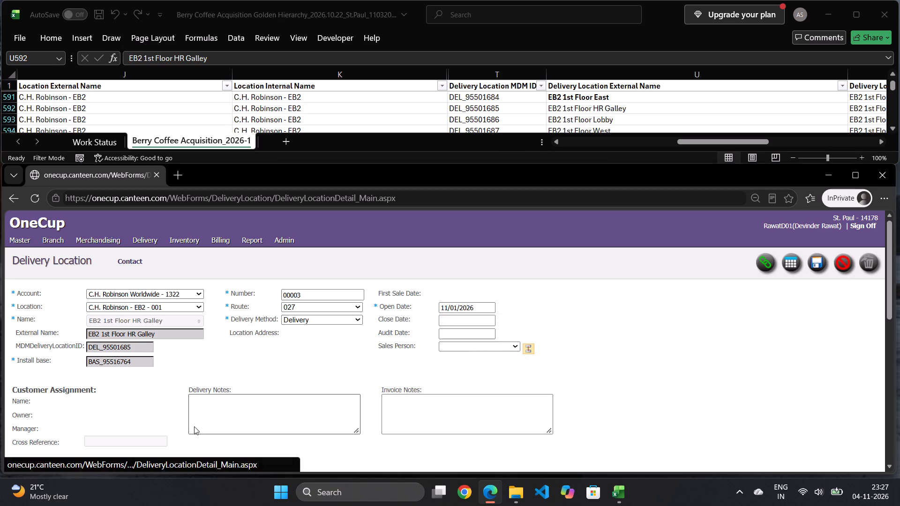
{"action": "left_click", "coordinate": [19, 462]}
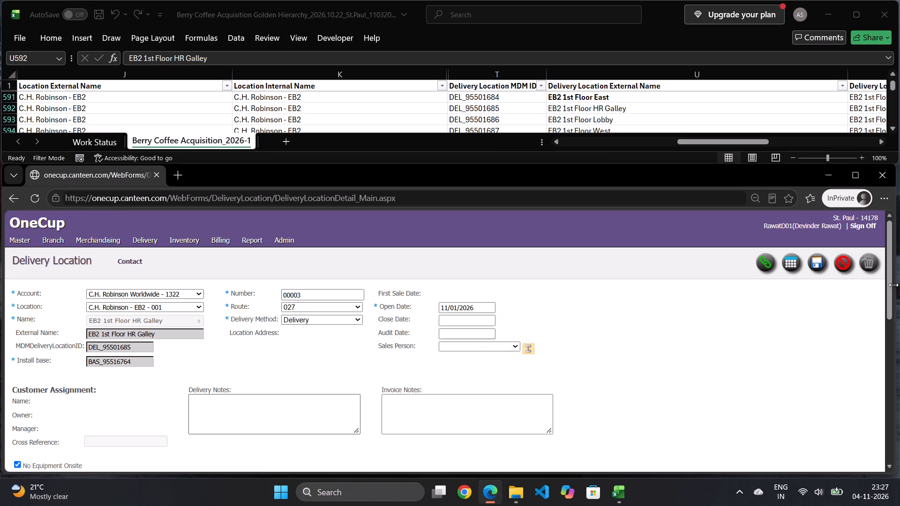
{"action": "left_click", "coordinate": [816, 267]}
In the Excel workbook, bold the EB2 1st Floor HR Galley external name in row 592 and select EB2 1st Floor Lobby in row 593.
{"action": "left_click", "coordinate": [664, 107]}
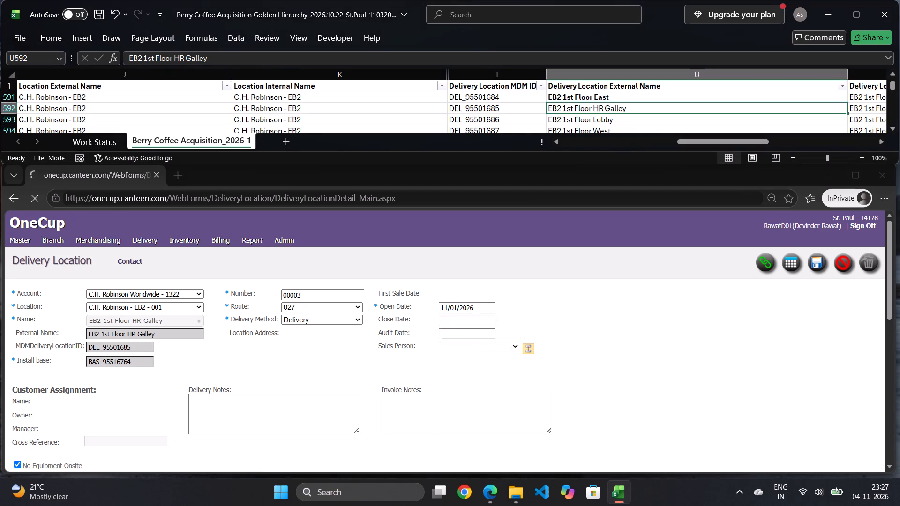
{"action": "key", "text": "ctrl+b"}
{"action": "left_click", "coordinate": [661, 124]}
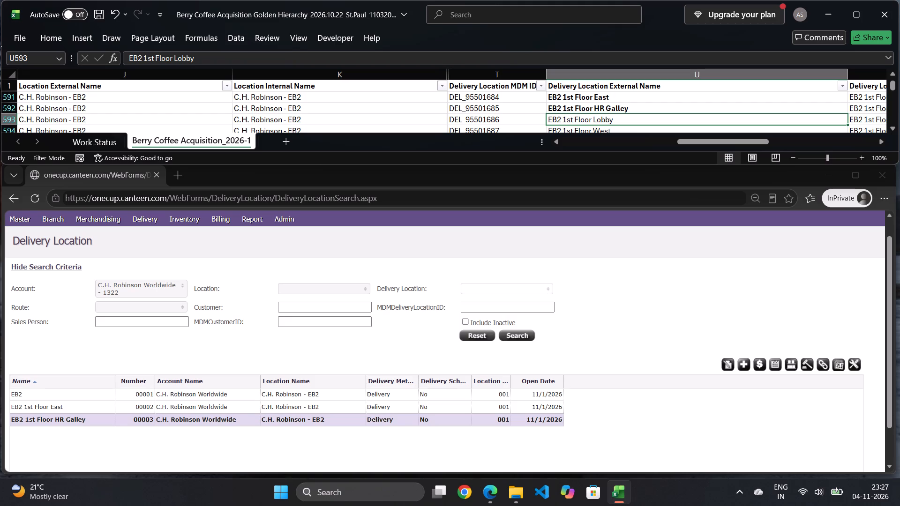
In OneCup, start a new delivery location under C.H. Robinson - EB2 and choose EB2 1st Floor Lobby as its name.
{"action": "left_click", "coordinate": [823, 364]}
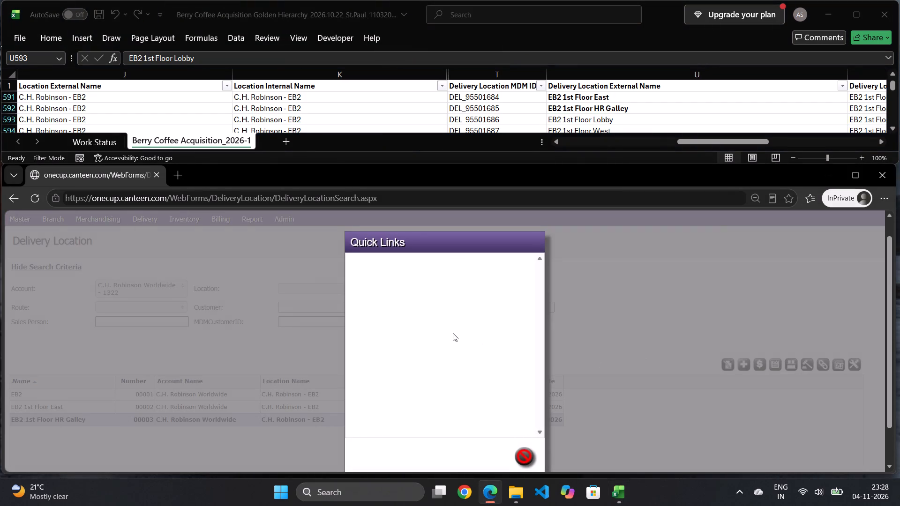
{"action": "left_click", "coordinate": [430, 334]}
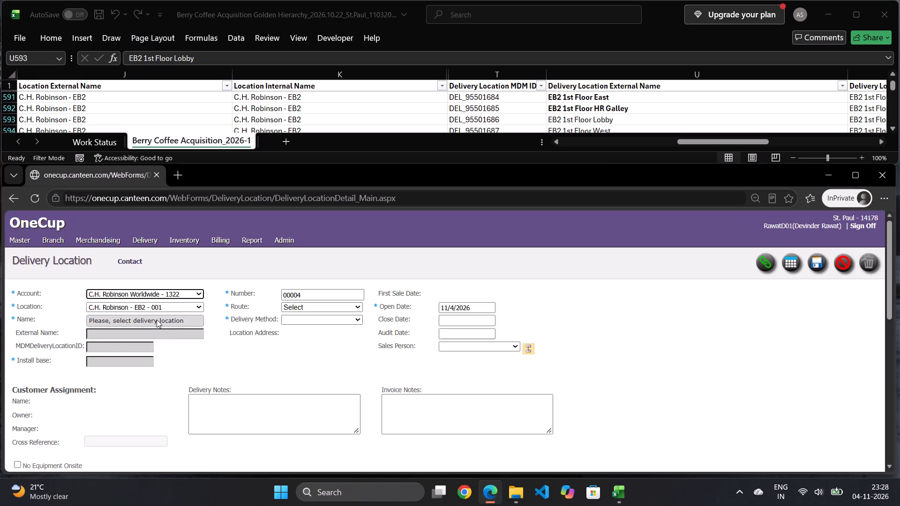
{"action": "left_click", "coordinate": [157, 320]}
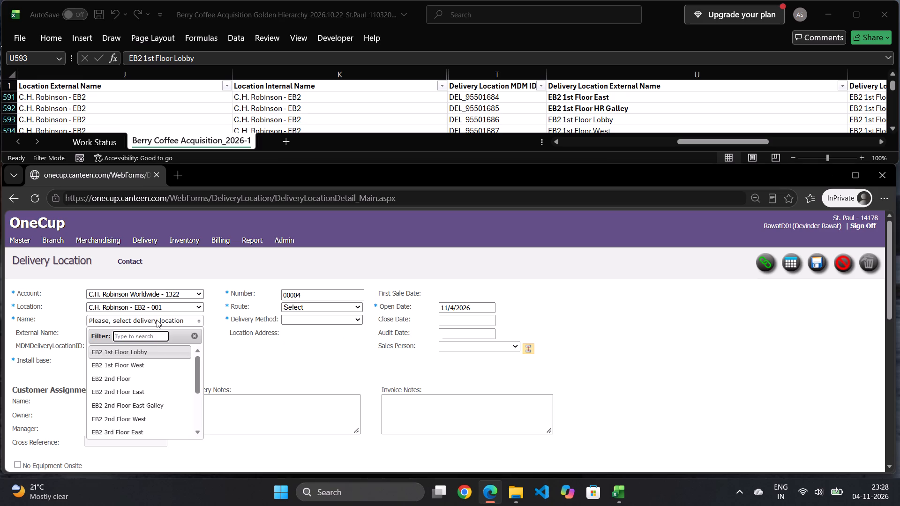
{"action": "left_click", "coordinate": [151, 353]}
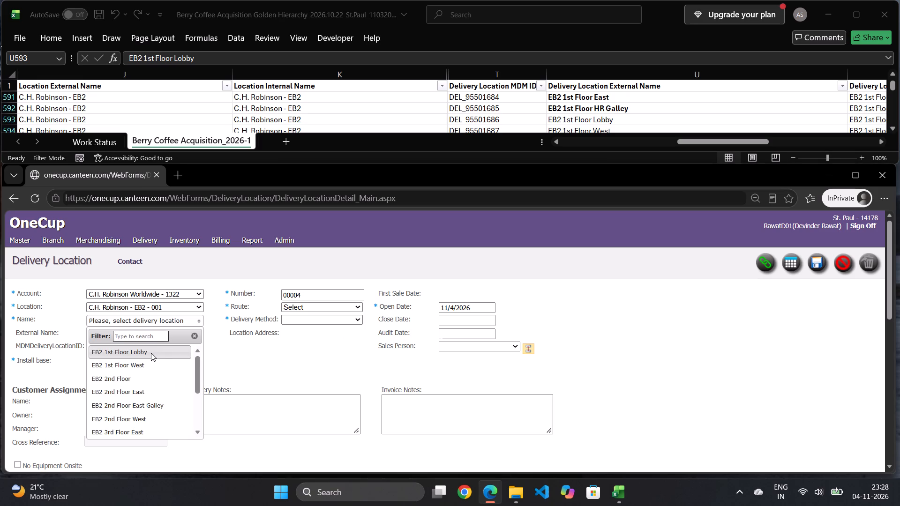
Set route 027, delivery method Delivery, No Equipment Onsite and open date 11/01/2026, and save the EB2 1st Floor Lobby delivery location.
{"action": "left_click", "coordinate": [307, 309]}
{"action": "left_click", "coordinate": [289, 466]}
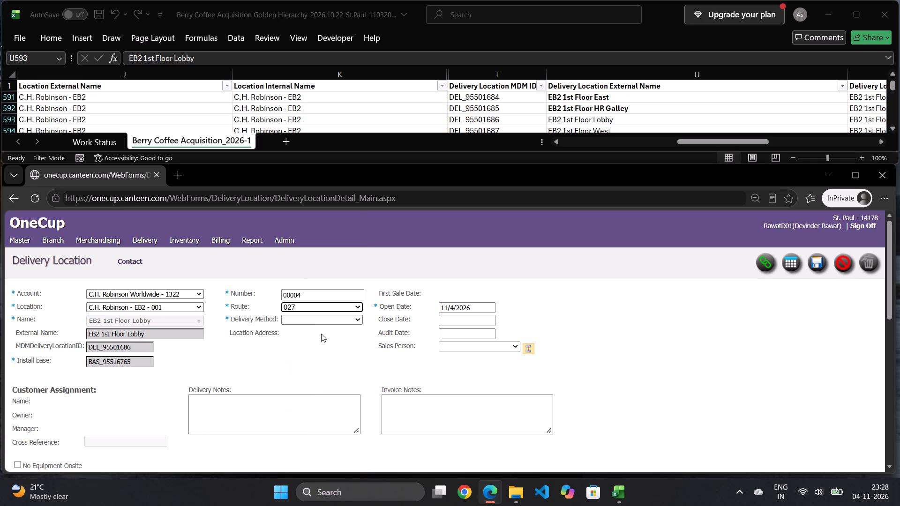
{"action": "left_click", "coordinate": [321, 323]}
{"action": "left_click", "coordinate": [307, 344]}
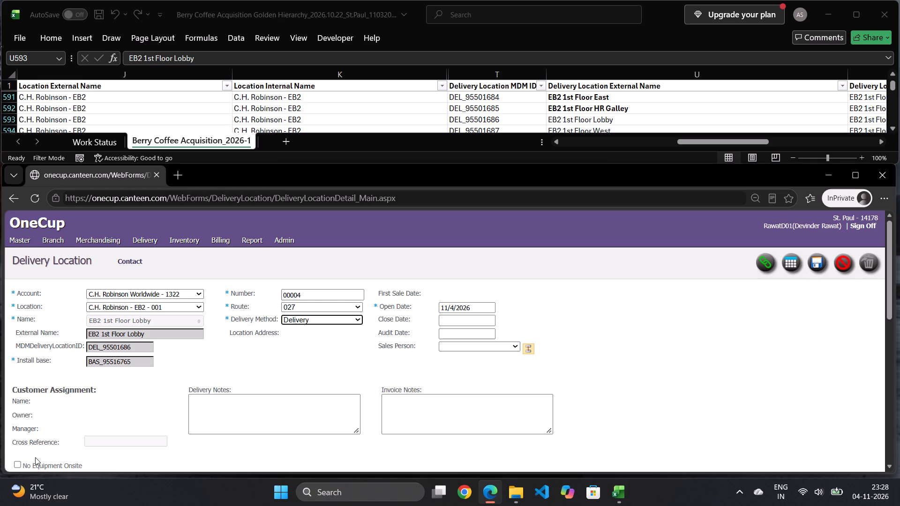
{"action": "left_click", "coordinate": [16, 464]}
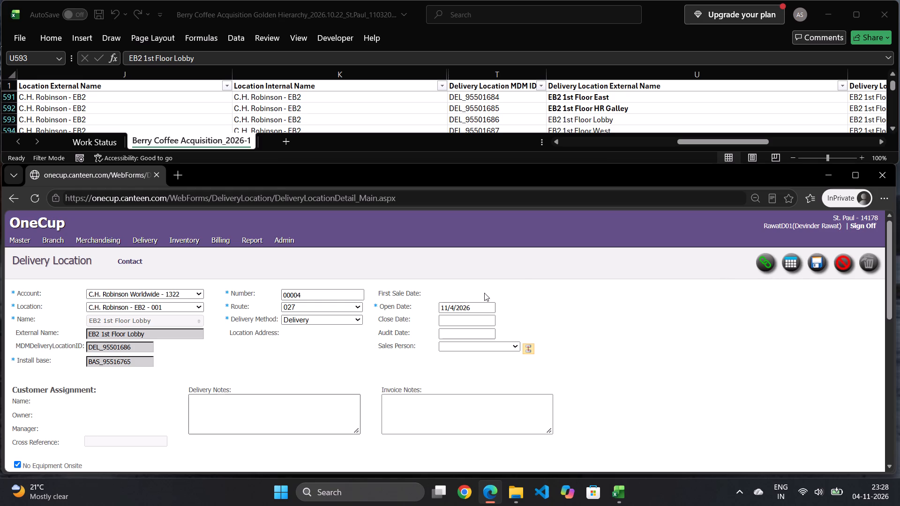
{"action": "left_click", "coordinate": [470, 305]}
{"action": "left_click", "coordinate": [454, 350]}
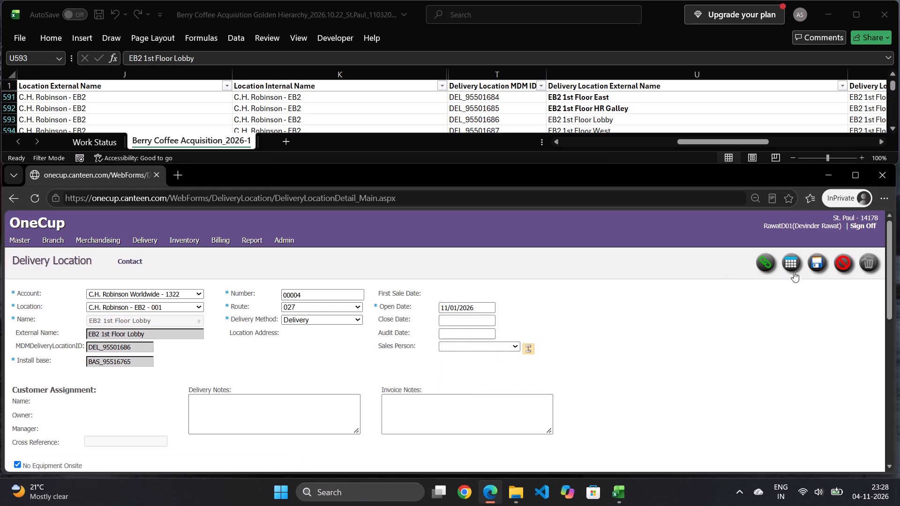
{"action": "left_click", "coordinate": [817, 263]}
In the Excel workbook, bold the EB2 1st Floor Lobby external name in row 593.
{"action": "left_click", "coordinate": [634, 123]}
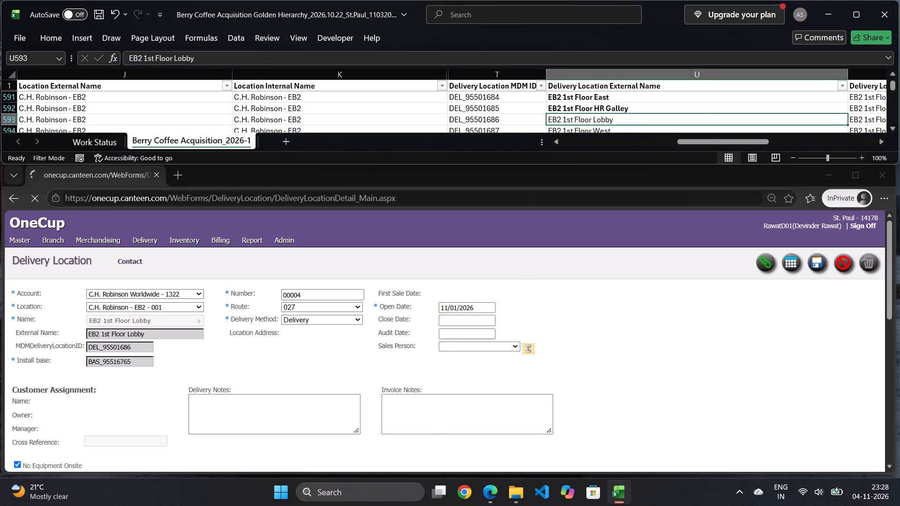
{"action": "key", "text": "ctrl+b"}
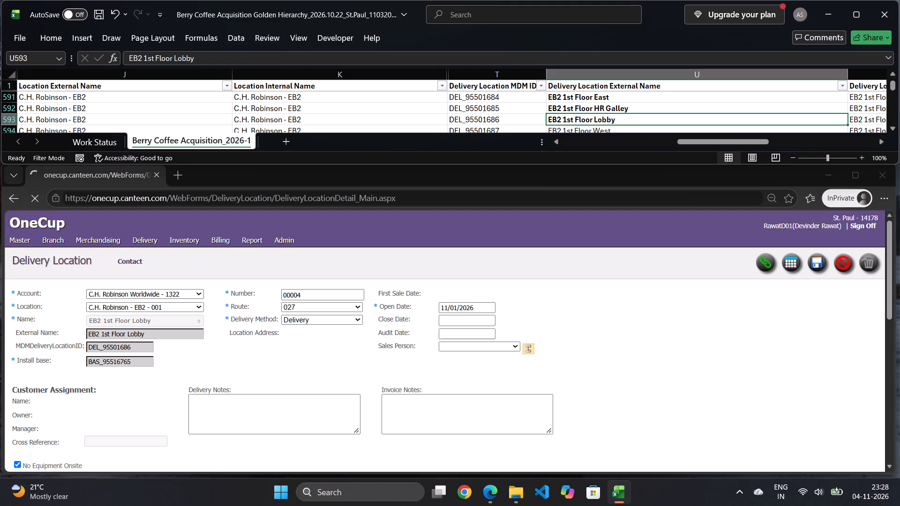
{"action": "double_click", "coordinate": [893, 128]}
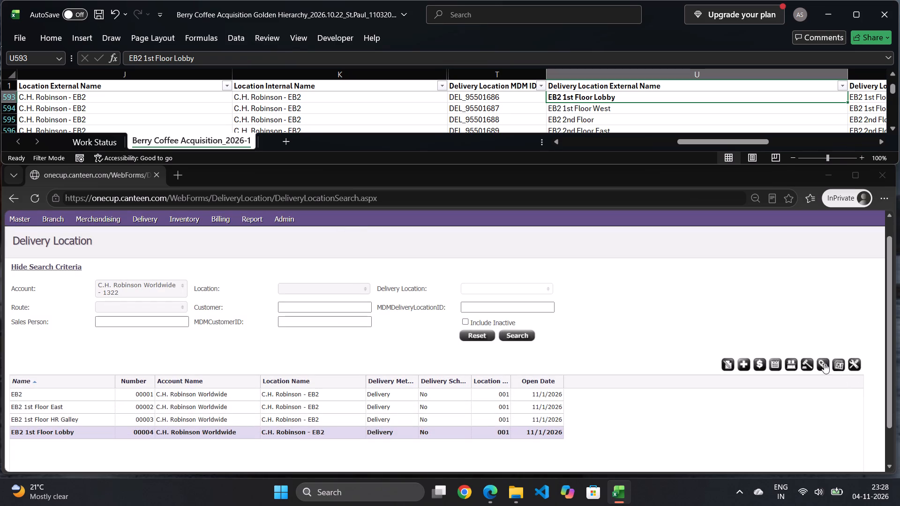
In OneCup, start a new delivery location under C.H. Robinson - EB2 and choose EB2 1st Floor West as its name.
{"action": "left_click", "coordinate": [824, 363]}
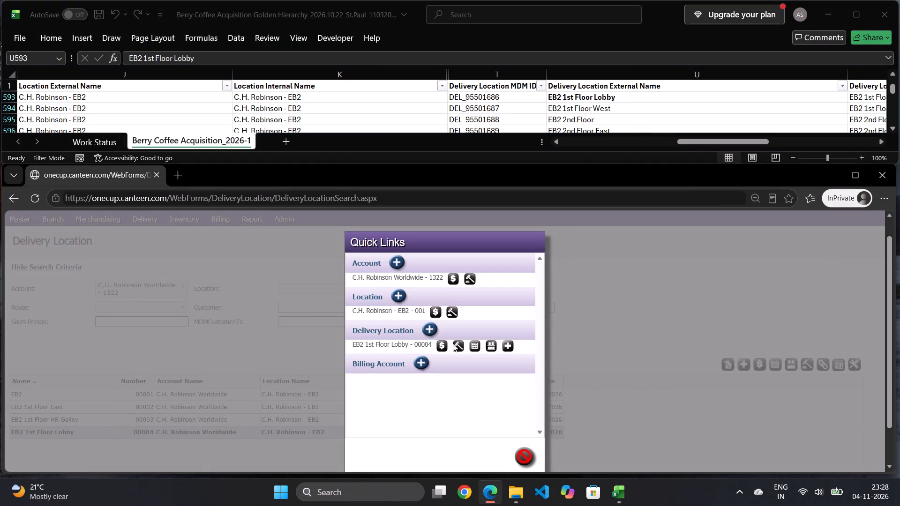
{"action": "left_click", "coordinate": [432, 328]}
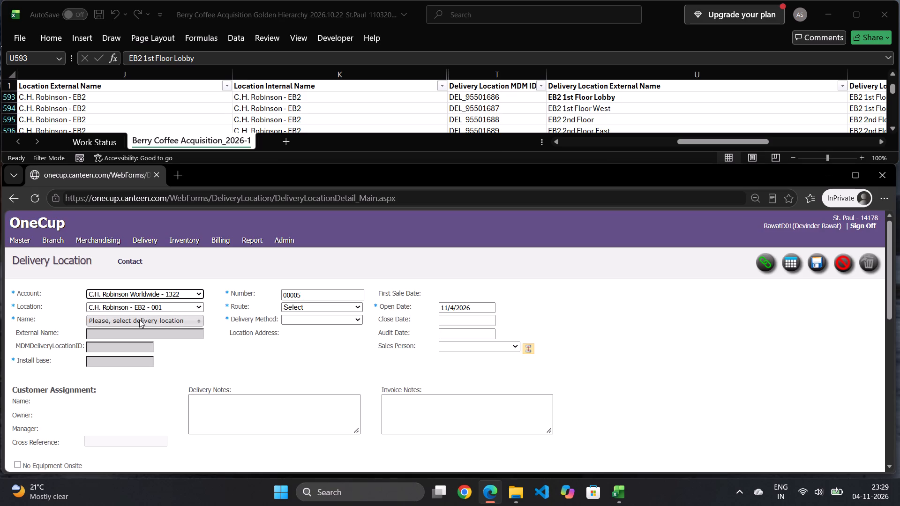
{"action": "left_click", "coordinate": [139, 320]}
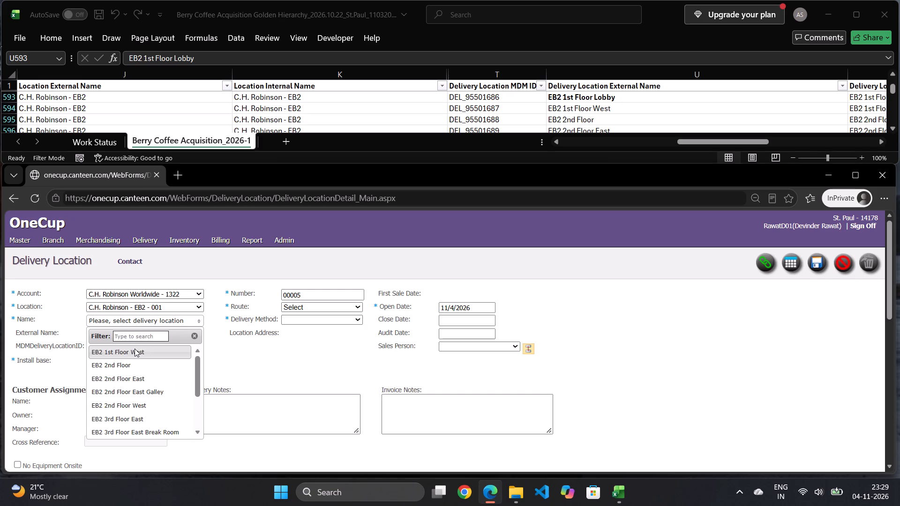
{"action": "left_click", "coordinate": [135, 349]}
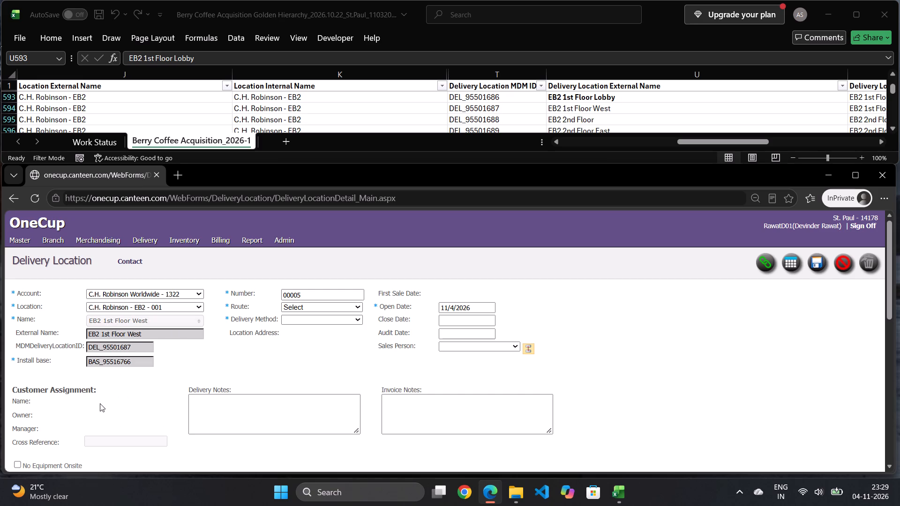
Set No Equipment Onsite, route 027, delivery method Delivery and open date 11/01/2026, and save the EB2 1st Floor West delivery location.
{"action": "left_click", "coordinate": [17, 465]}
{"action": "left_click", "coordinate": [334, 304]}
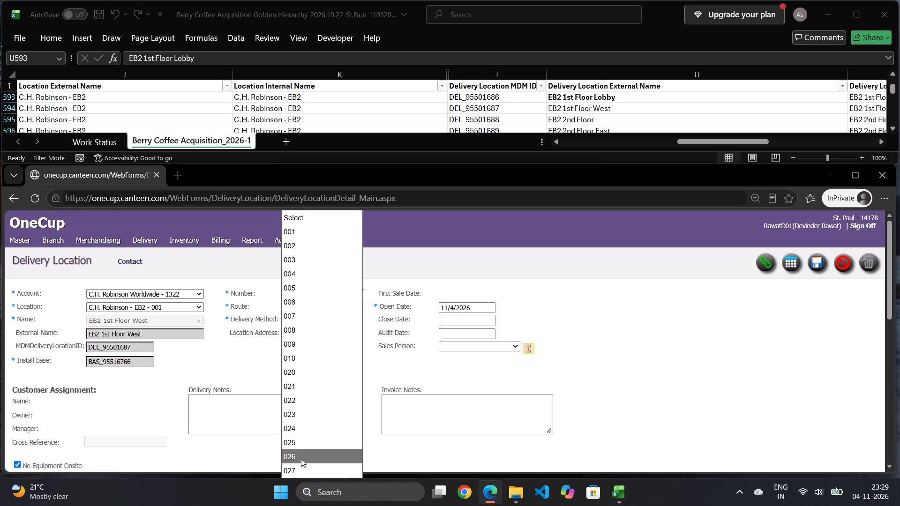
{"action": "left_click", "coordinate": [299, 468]}
{"action": "left_click", "coordinate": [312, 321]}
{"action": "left_click", "coordinate": [303, 348]}
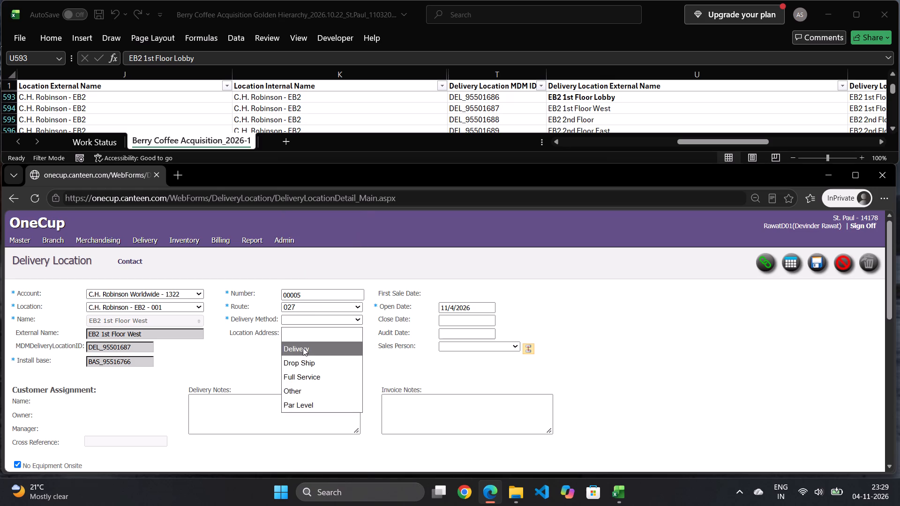
{"action": "left_click", "coordinate": [473, 310]}
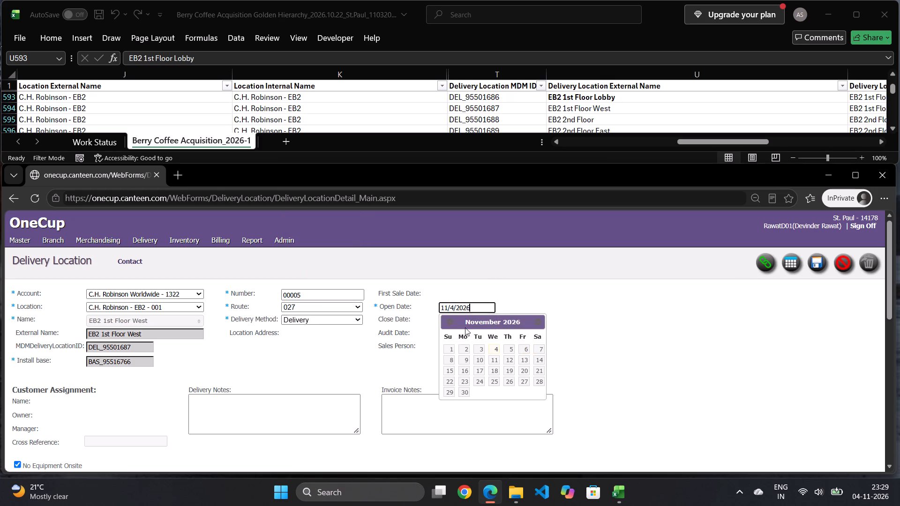
{"action": "left_click", "coordinate": [448, 343]}
{"action": "left_click", "coordinate": [446, 347]}
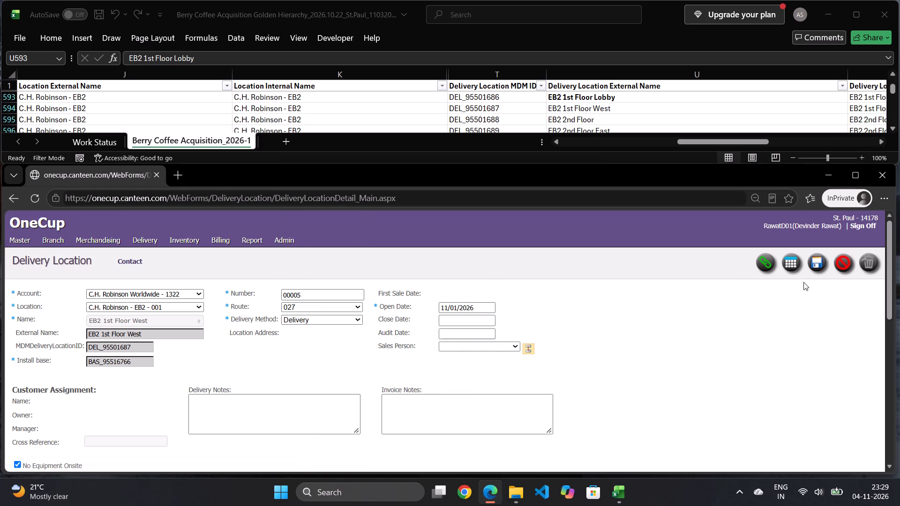
{"action": "left_click", "coordinate": [821, 260]}
In the Excel workbook, bold the EB2 1st Floor West external name in row 594 and select EB2 2nd Floor in row 595.
{"action": "left_click", "coordinate": [648, 110]}
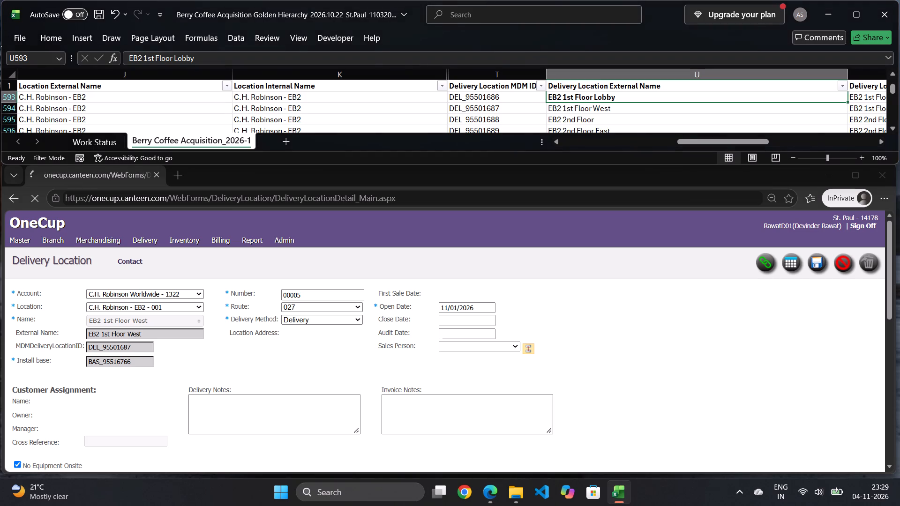
{"action": "left_click", "coordinate": [663, 109]}
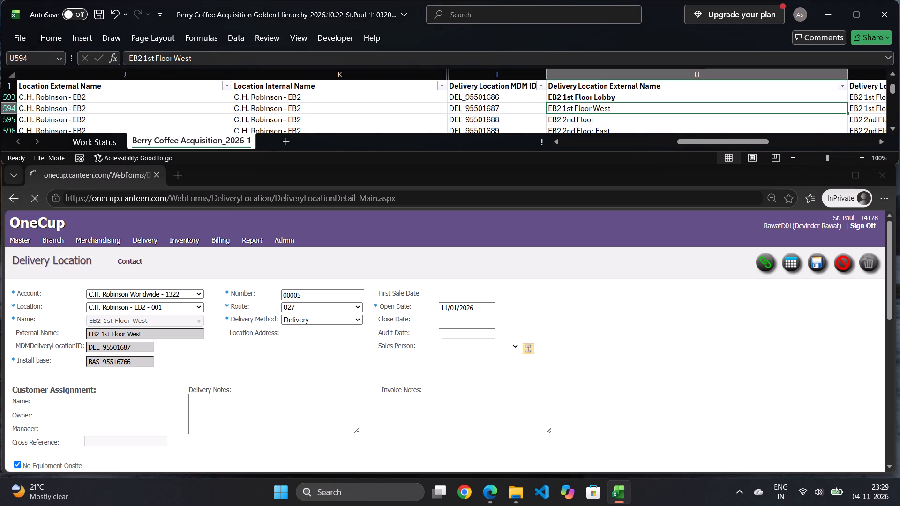
{"action": "key", "text": "ctrl+b"}
{"action": "left_click", "coordinate": [642, 119]}
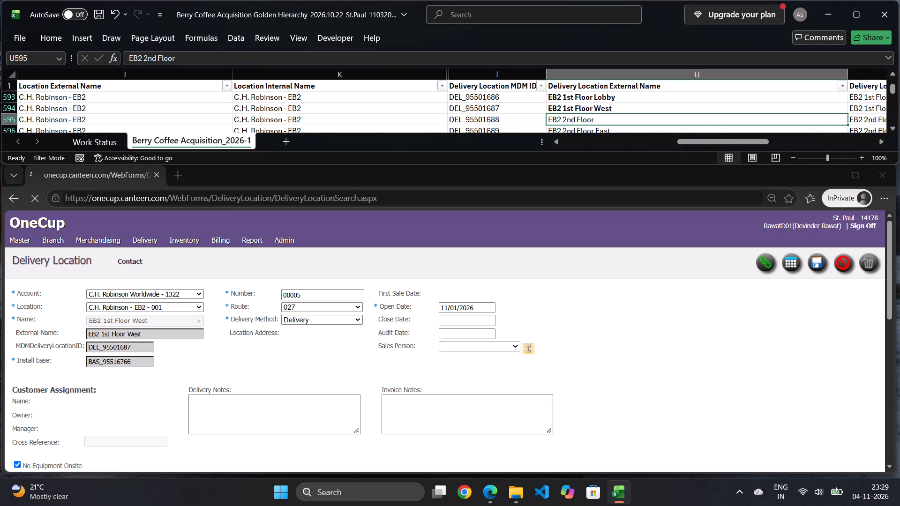
{"action": "left_click", "coordinate": [893, 127]}
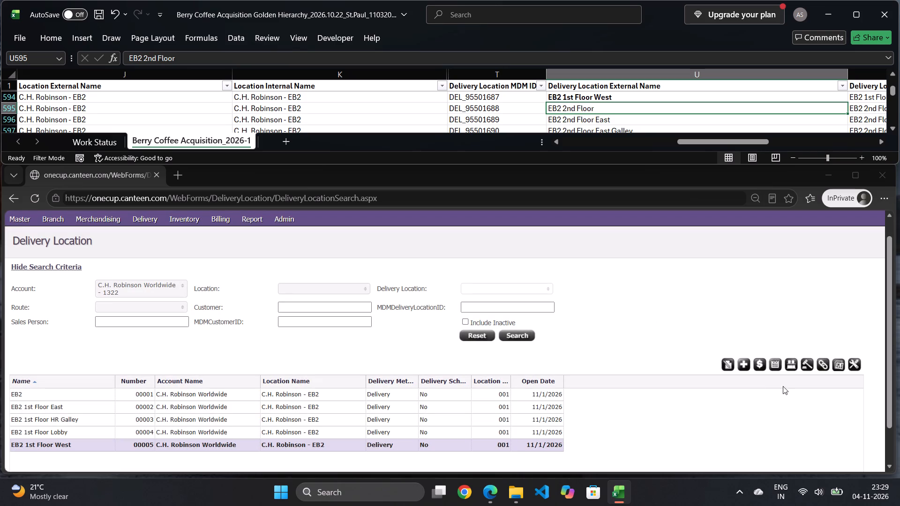
In OneCup, start a new delivery location under C.H. Robinson - EB2 and choose EB2 2nd Floor as its name.
{"action": "left_click", "coordinate": [826, 365]}
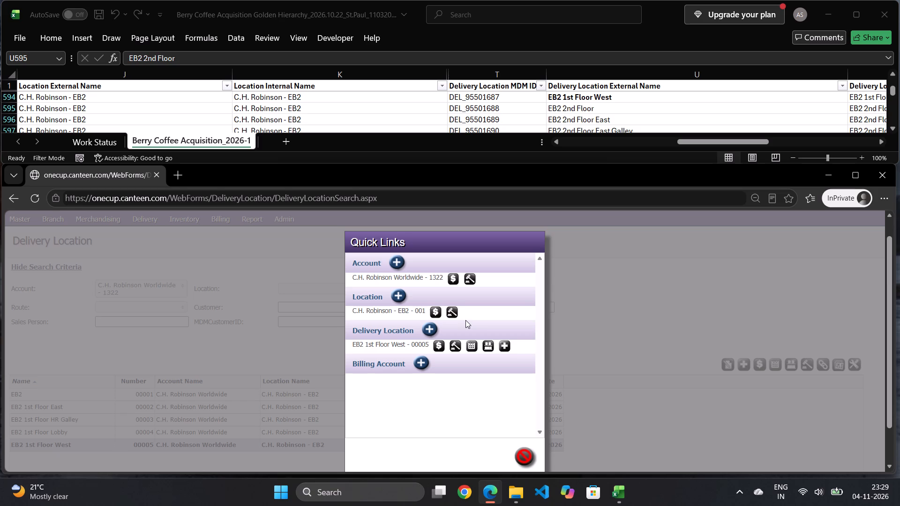
{"action": "left_click", "coordinate": [428, 331]}
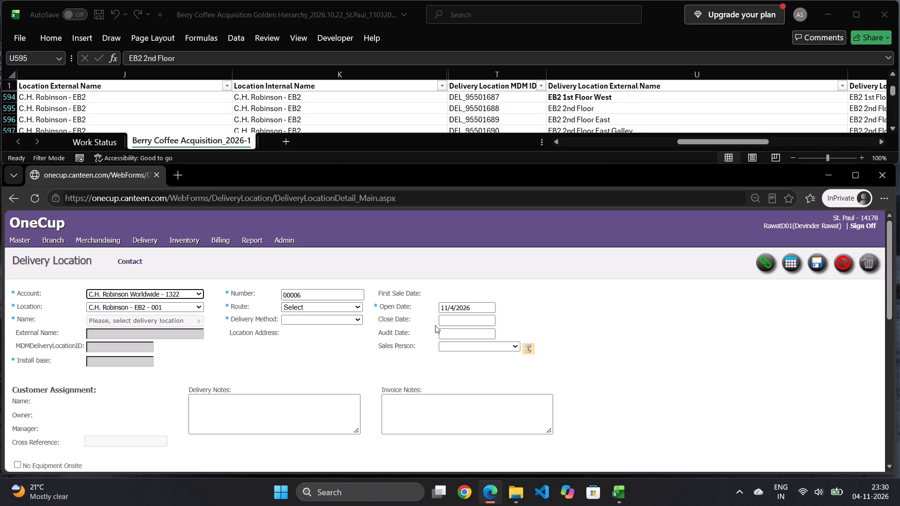
{"action": "left_click", "coordinate": [162, 321]}
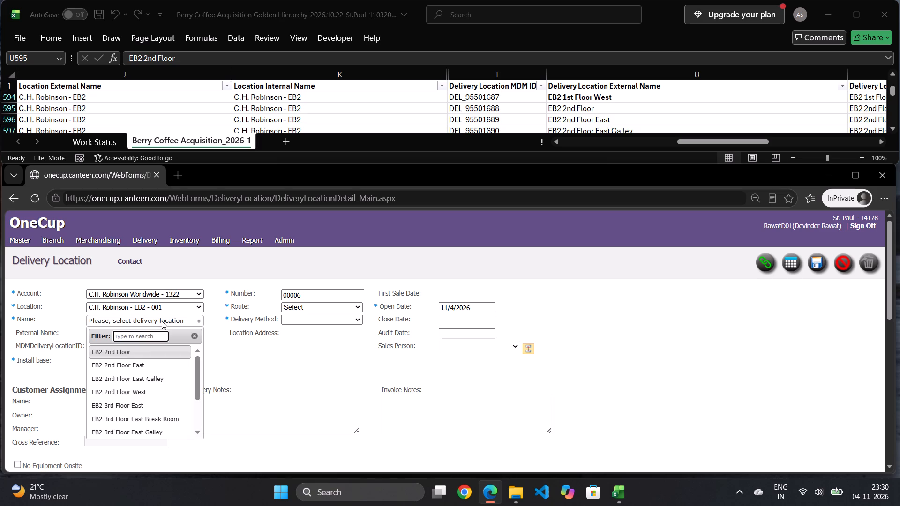
{"action": "left_click", "coordinate": [143, 351]}
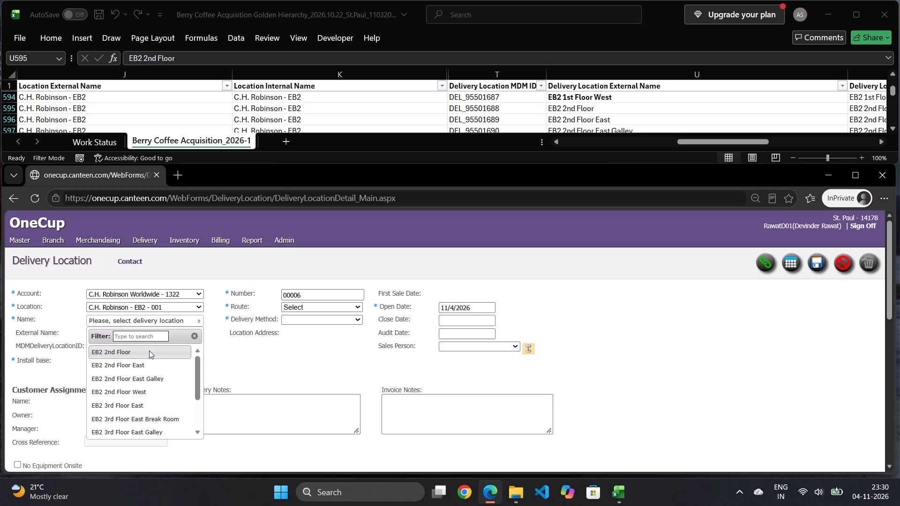
Set route 027, delivery method Delivery, open date 11/01/2026 and No Equipment Onsite, and save the EB2 2nd Floor delivery location.
{"action": "left_click", "coordinate": [298, 306]}
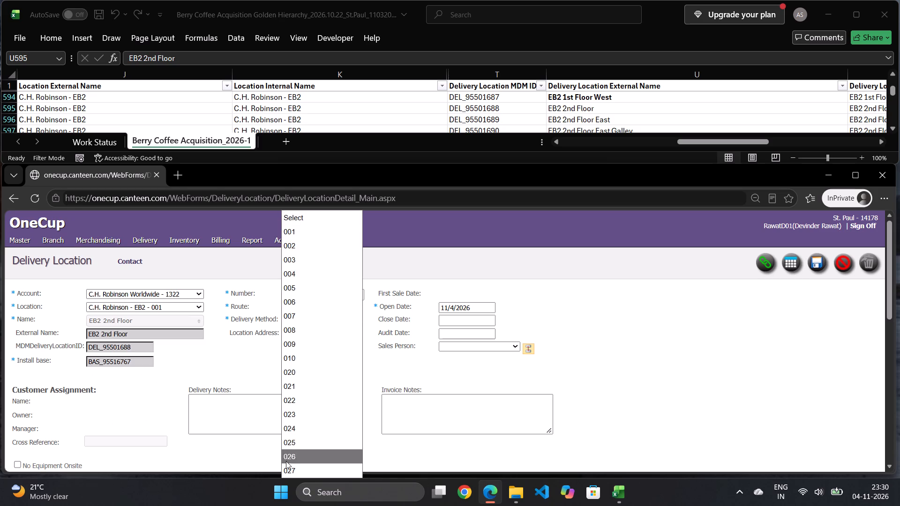
{"action": "left_click", "coordinate": [293, 469]}
{"action": "left_click", "coordinate": [316, 320]}
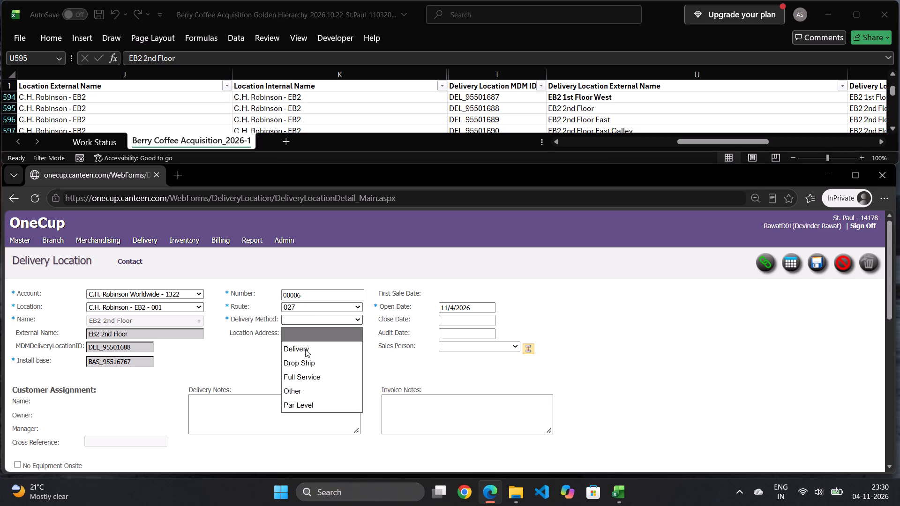
{"action": "left_click", "coordinate": [305, 349]}
{"action": "left_click", "coordinate": [467, 306]}
{"action": "left_click", "coordinate": [450, 350]}
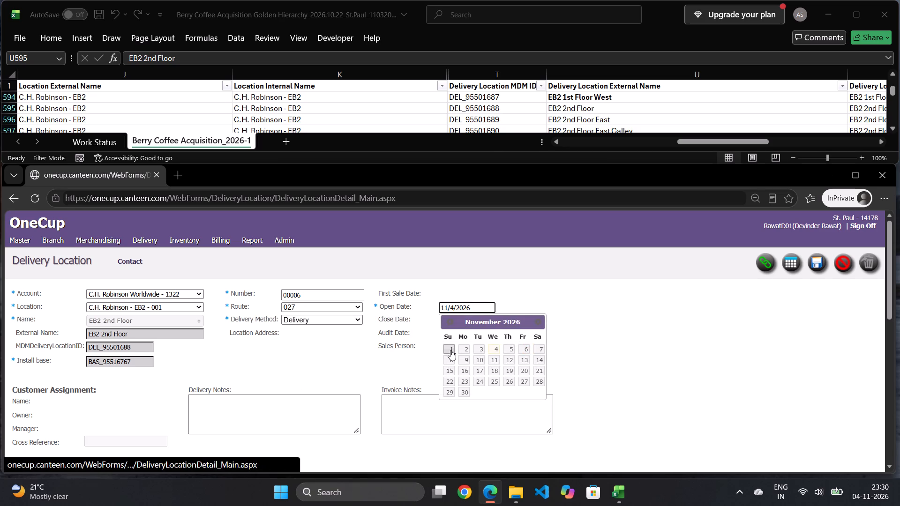
{"action": "left_click", "coordinate": [17, 462]}
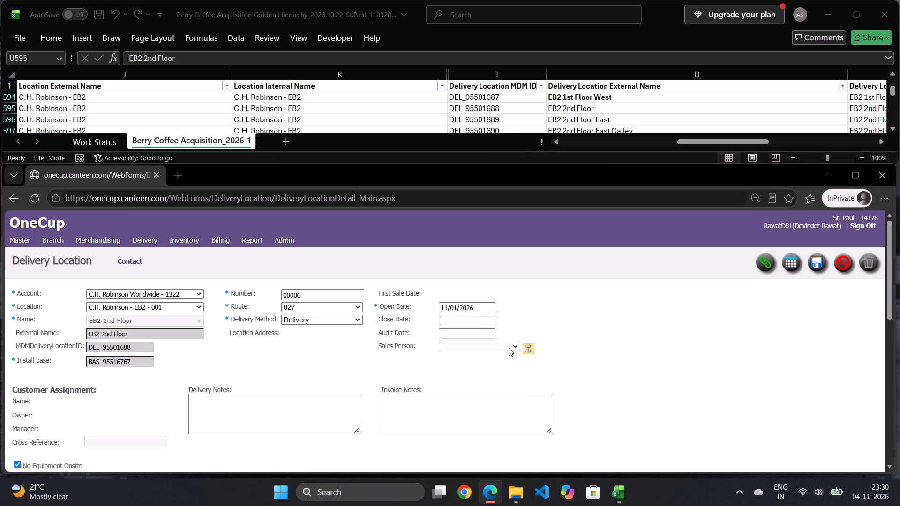
{"action": "left_click", "coordinate": [816, 266]}
In the Excel workbook, bold the EB2 2nd Floor external name in row 595 and select EB2 2nd Floor East in row 596.
{"action": "left_click", "coordinate": [635, 107]}
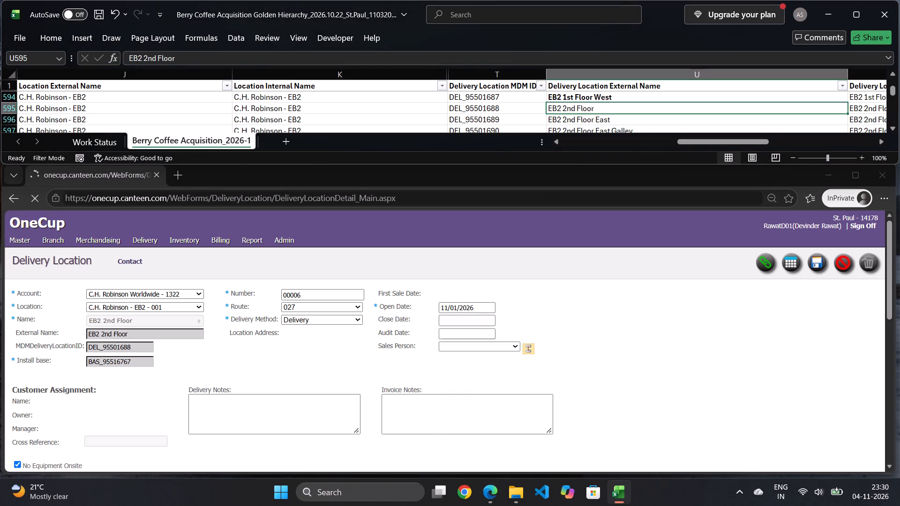
{"action": "key", "text": "ctrl+b"}
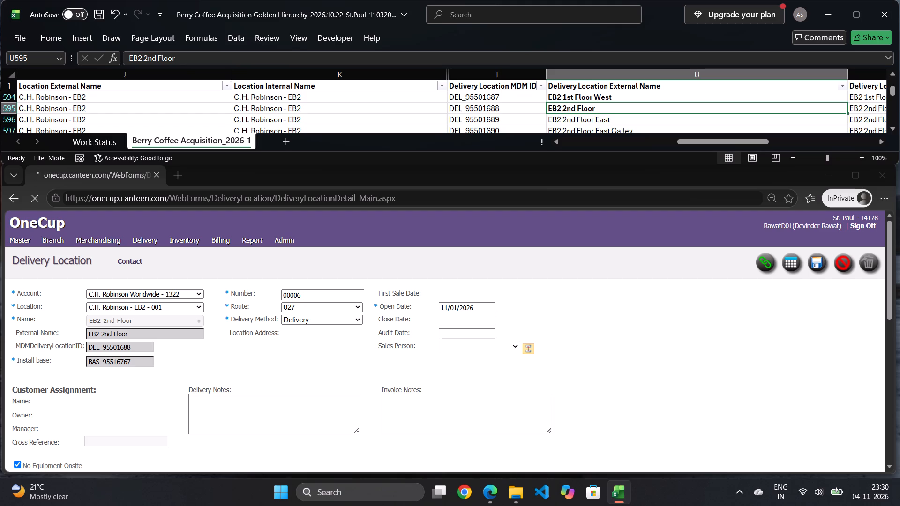
{"action": "left_click", "coordinate": [660, 126]}
{"action": "left_click", "coordinate": [673, 119]}
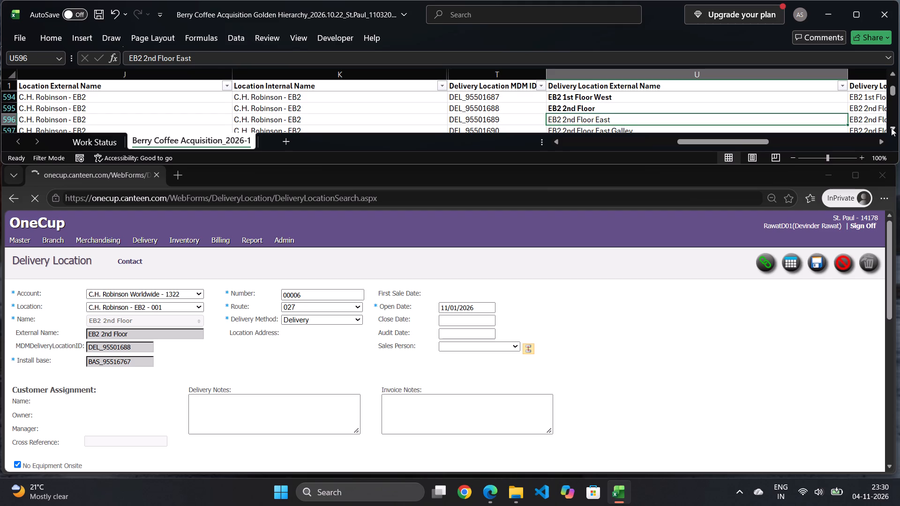
{"action": "left_click", "coordinate": [891, 128]}
{"action": "left_click", "coordinate": [891, 128]}
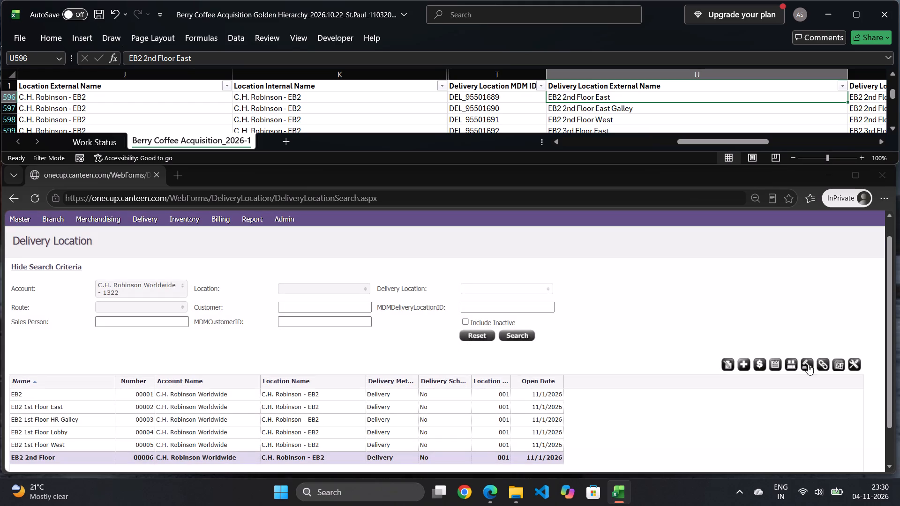
In OneCup, start a new delivery location under C.H. Robinson - EB2 and choose EB2 2nd Floor East as its name.
{"action": "left_click", "coordinate": [824, 362]}
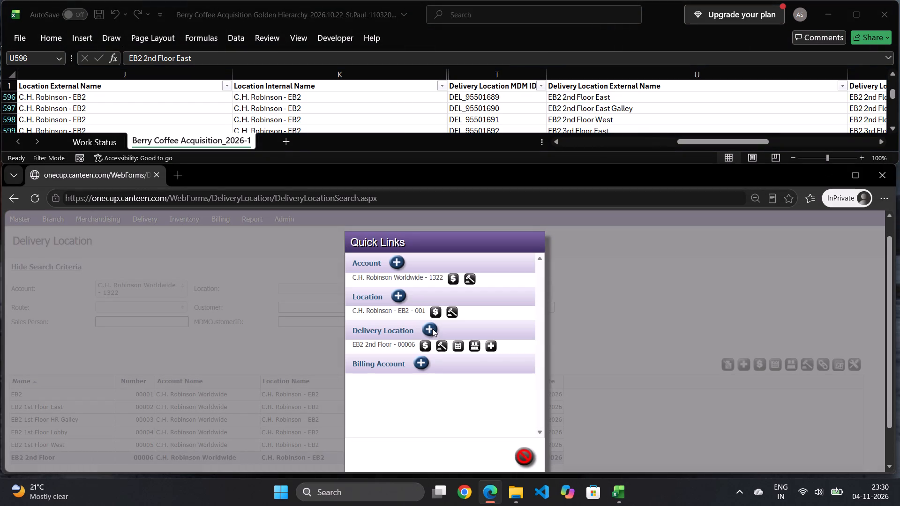
{"action": "left_click", "coordinate": [432, 328]}
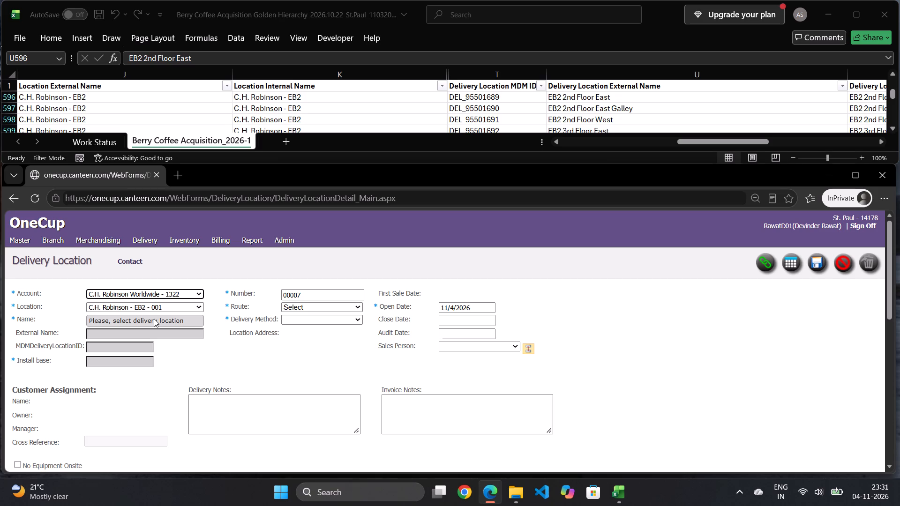
{"action": "left_click", "coordinate": [154, 319]}
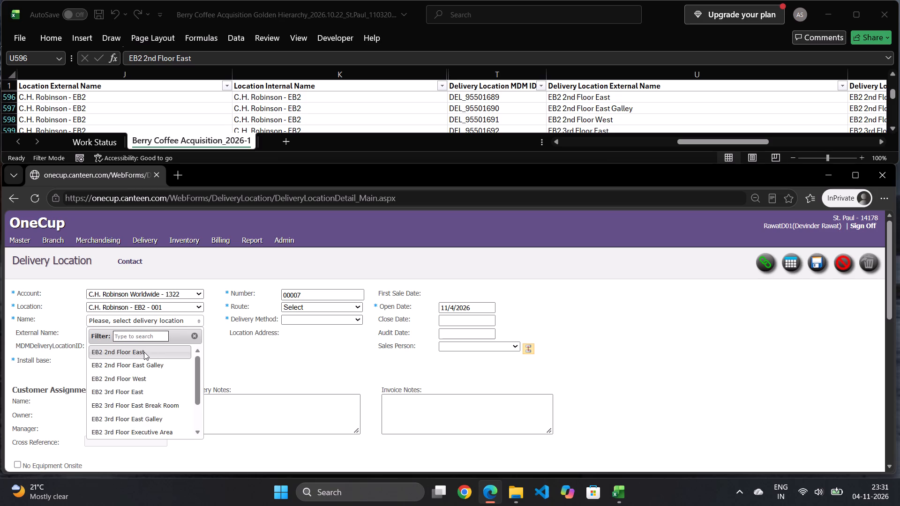
{"action": "left_click", "coordinate": [144, 352]}
Set route 027 and delivery method Delivery for EB2 2nd Floor East, and try to save the delivery location.
{"action": "left_click", "coordinate": [299, 305]}
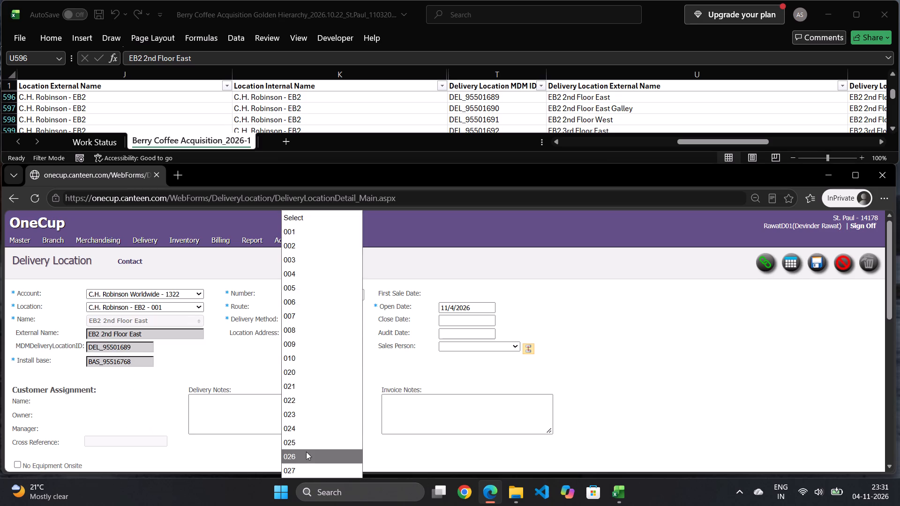
{"action": "left_click", "coordinate": [300, 467]}
{"action": "left_click", "coordinate": [338, 320]}
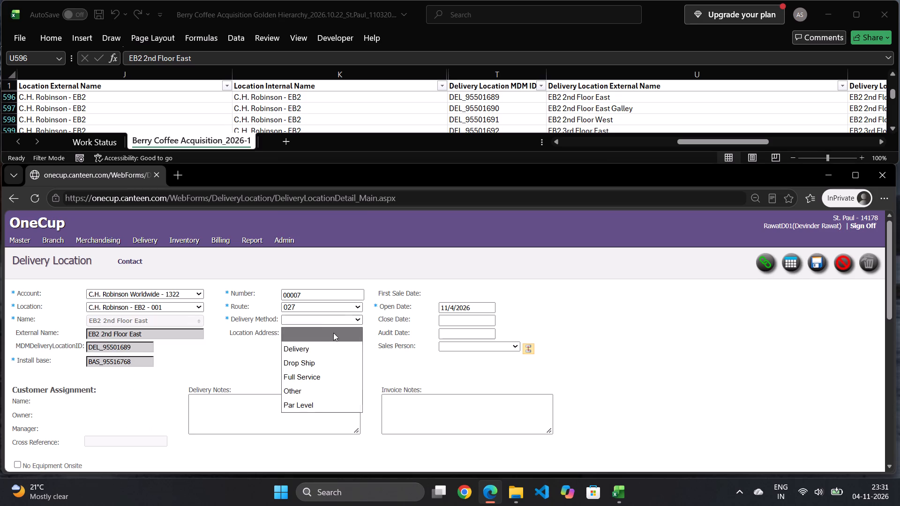
{"action": "left_click", "coordinate": [314, 348]}
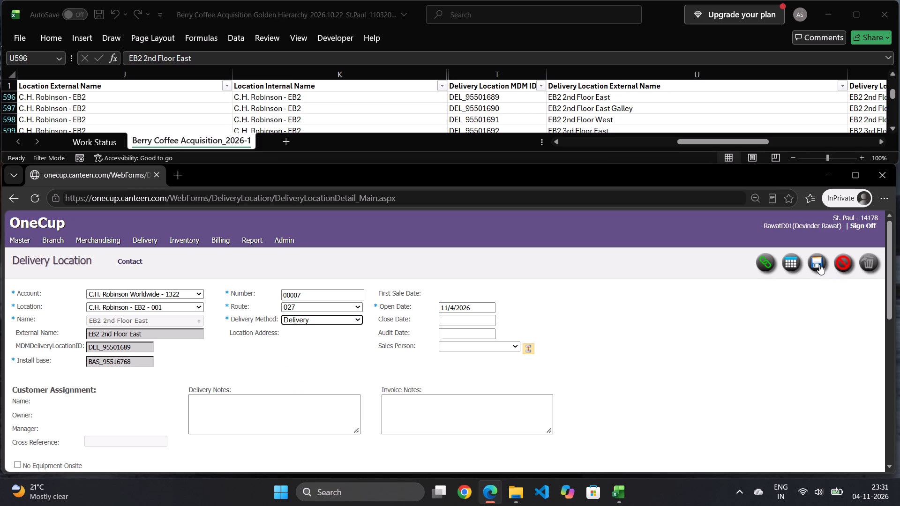
{"action": "left_click", "coordinate": [819, 264]}
In the Excel workbook, bold the EB2 2nd Floor East external name in row 596 and select EB2 2nd Floor East Galley in row 597.
{"action": "left_click", "coordinate": [667, 121]}
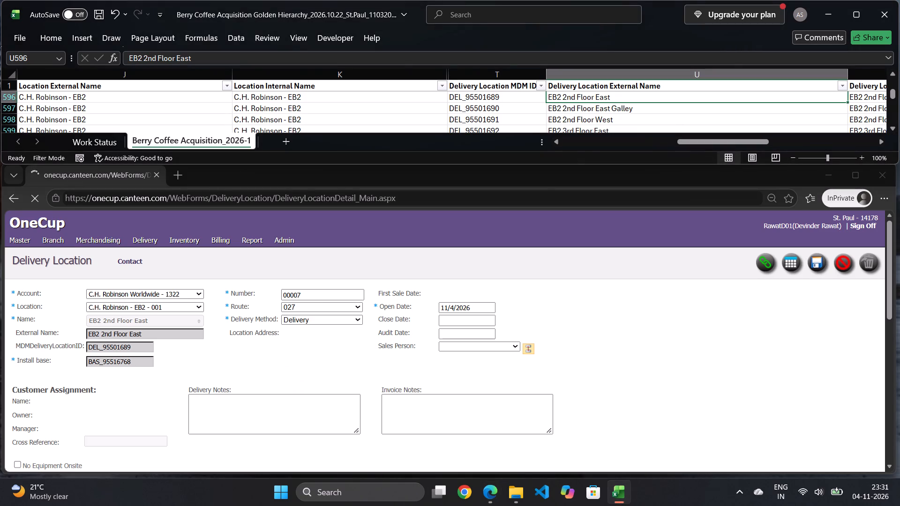
{"action": "key", "text": "ctrl+b"}
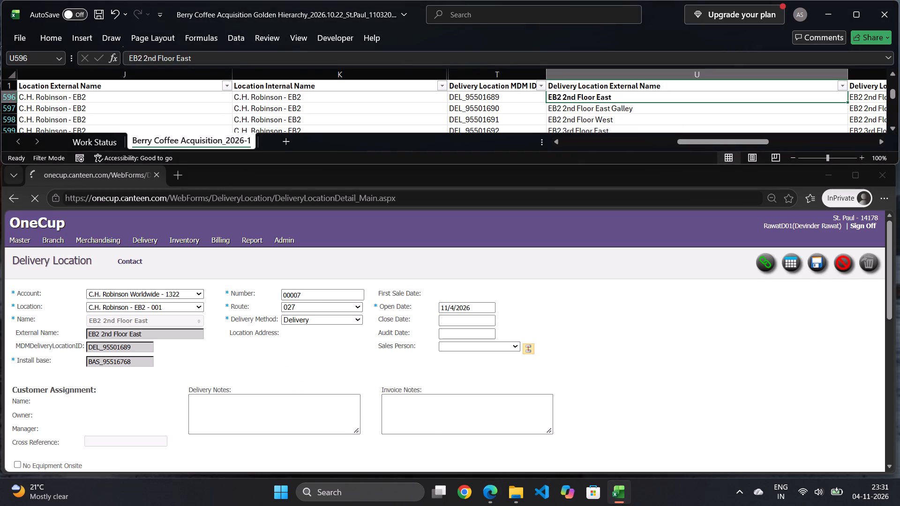
{"action": "left_click", "coordinate": [648, 109]}
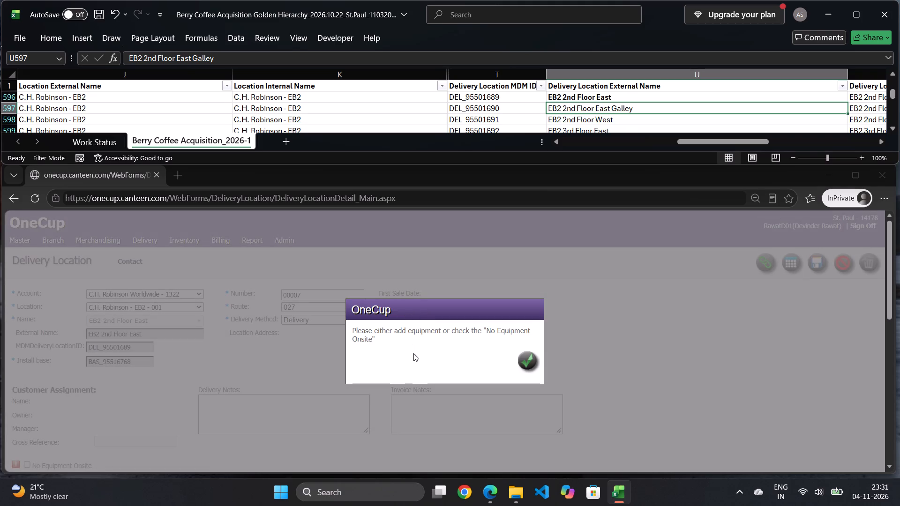
In OneCup, mark EB2 2nd Floor East as No Equipment Onsite, set its open date to 11/01/2026, and save the delivery location.
{"action": "left_click", "coordinate": [520, 363]}
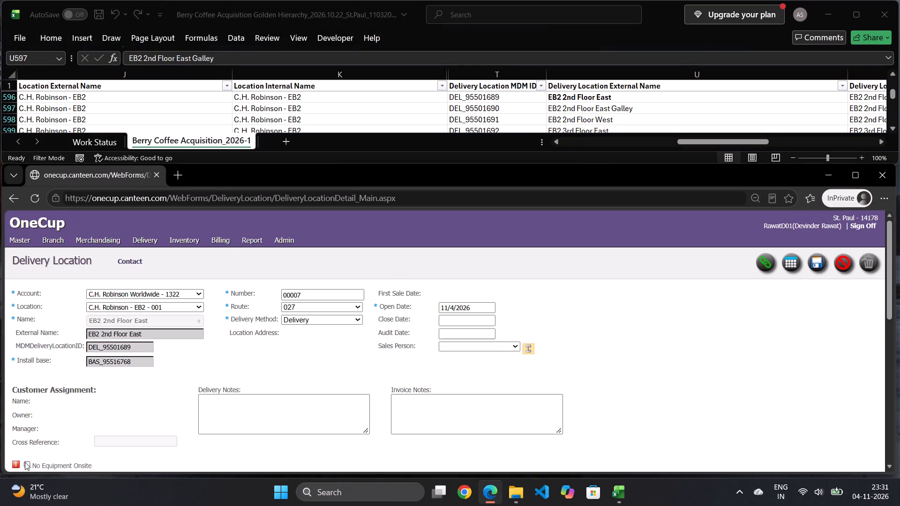
{"action": "left_click", "coordinate": [25, 462]}
{"action": "left_click", "coordinate": [475, 312]}
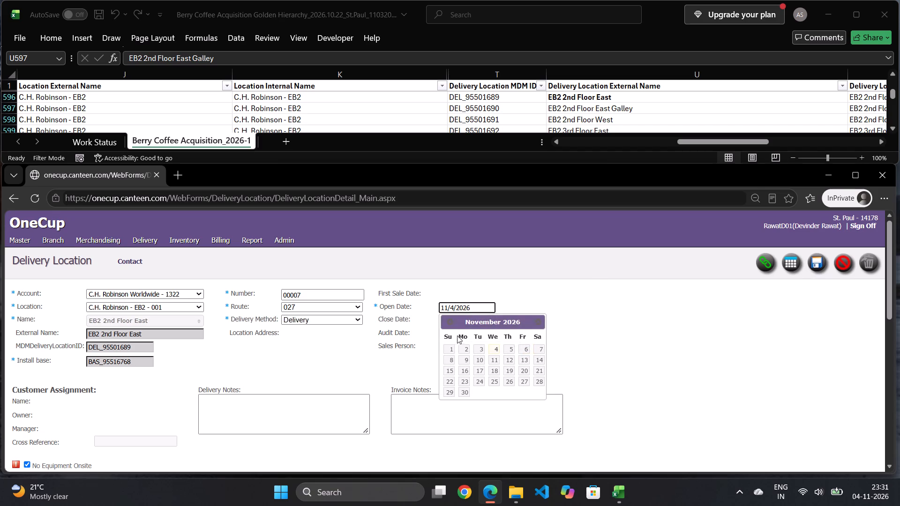
{"action": "left_click", "coordinate": [450, 349]}
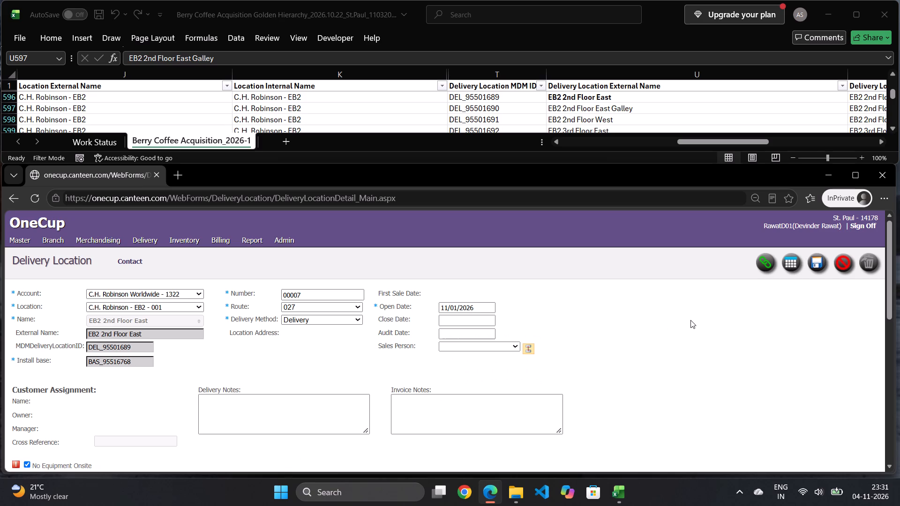
{"action": "left_click", "coordinate": [819, 262]}
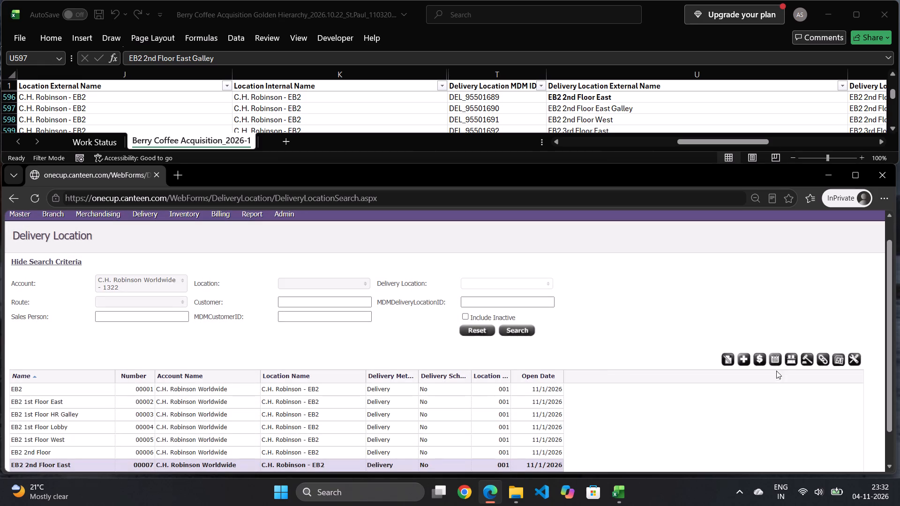
Start another delivery location under C.H. Robinson - EB2 and choose EB2 2nd Floor East Galley as its name.
{"action": "left_click", "coordinate": [821, 359]}
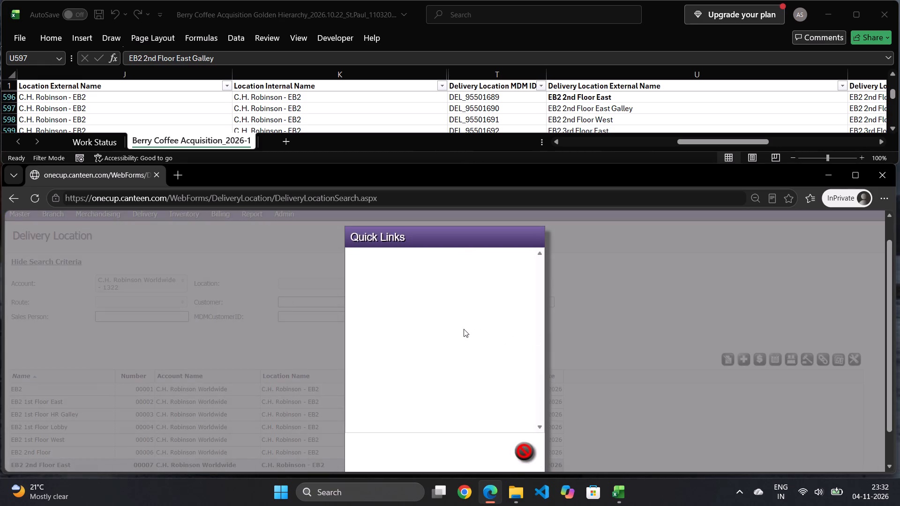
{"action": "left_click", "coordinate": [425, 323]}
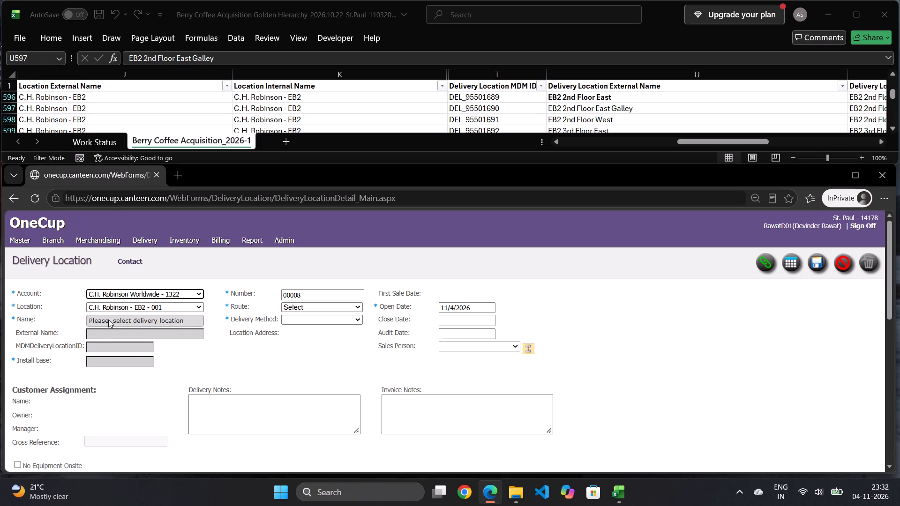
{"action": "left_click", "coordinate": [108, 320]}
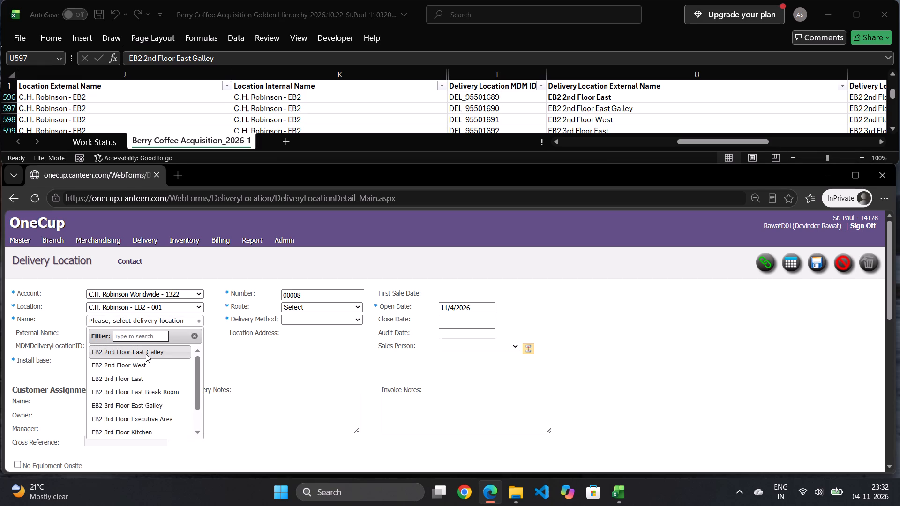
{"action": "left_click", "coordinate": [146, 354]}
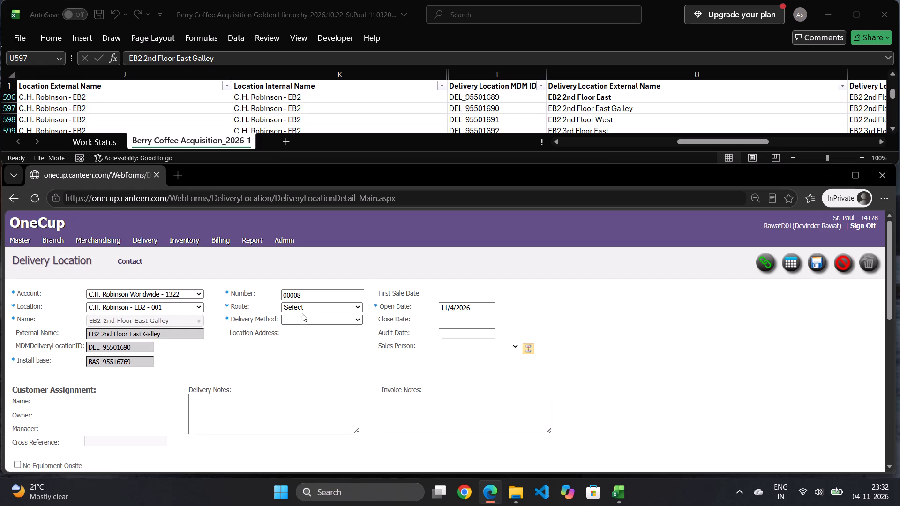
Set route 027, delivery method Delivery, open date 11/01/2026 and No Equipment Onsite, and save the EB2 2nd Floor East Galley delivery location.
{"action": "left_click", "coordinate": [307, 309]}
{"action": "left_click", "coordinate": [302, 469]}
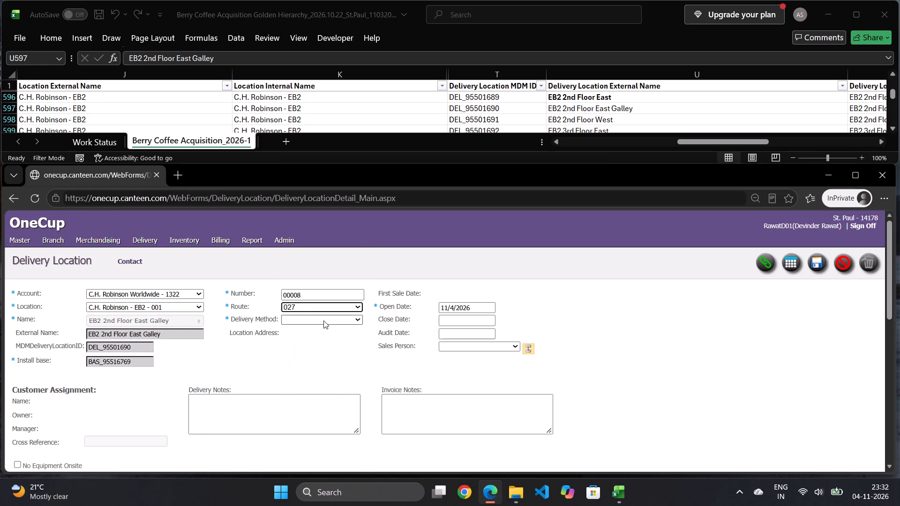
{"action": "left_click", "coordinate": [323, 320]}
{"action": "left_click", "coordinate": [310, 351]}
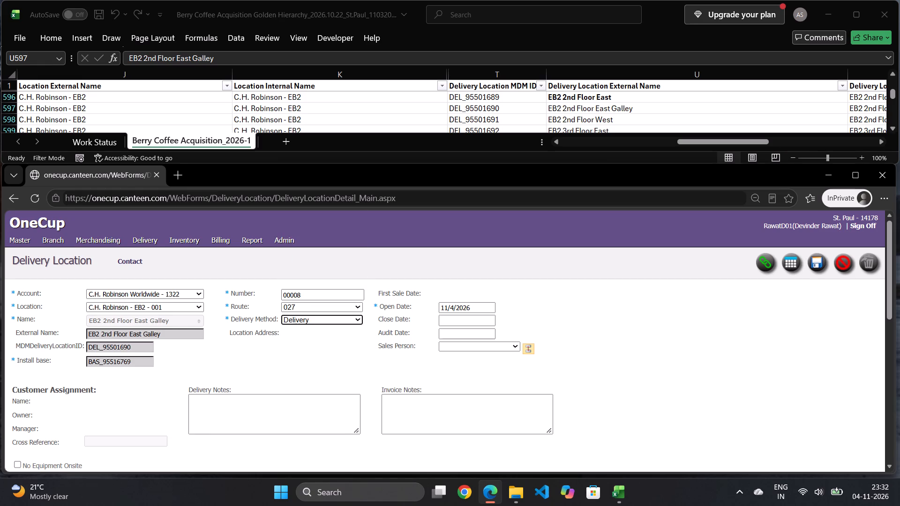
{"action": "left_click", "coordinate": [473, 305]}
{"action": "left_click", "coordinate": [449, 348]}
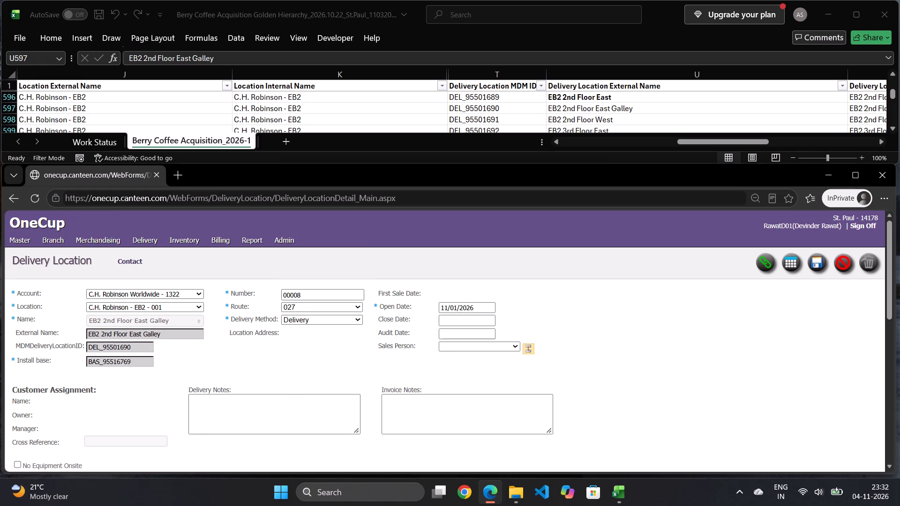
{"action": "left_click", "coordinate": [15, 466]}
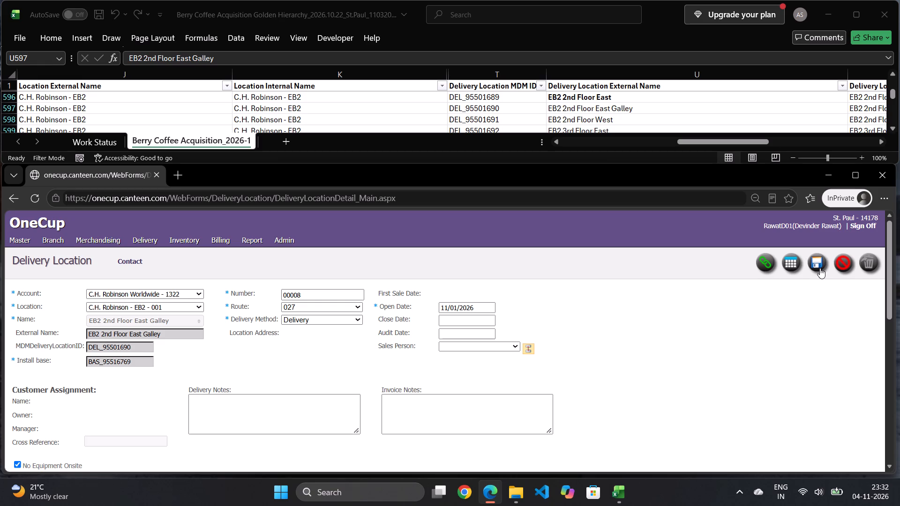
{"action": "left_click", "coordinate": [819, 268]}
In the Excel workbook, bold the EB2 2nd Floor East Galley external name in row 597 and select EB2 2nd Floor West in row 598.
{"action": "left_click", "coordinate": [611, 114]}
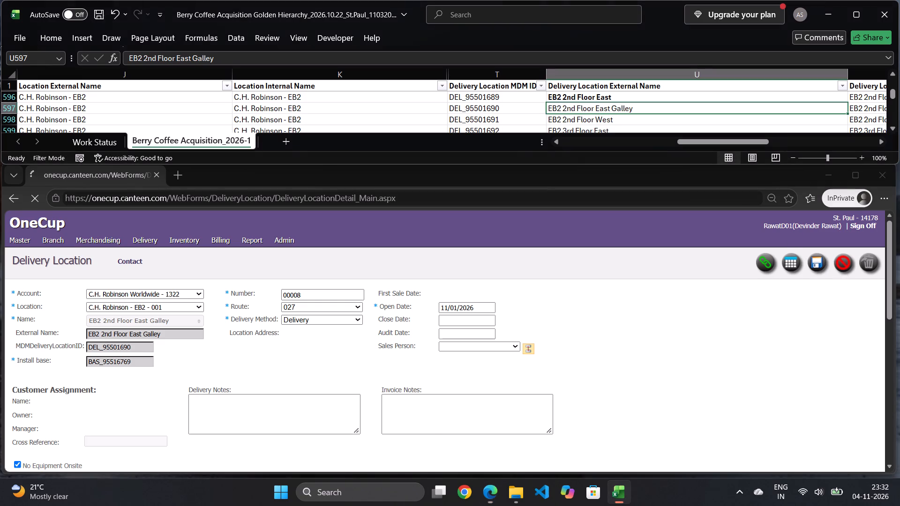
{"action": "key", "text": "ctrl+b"}
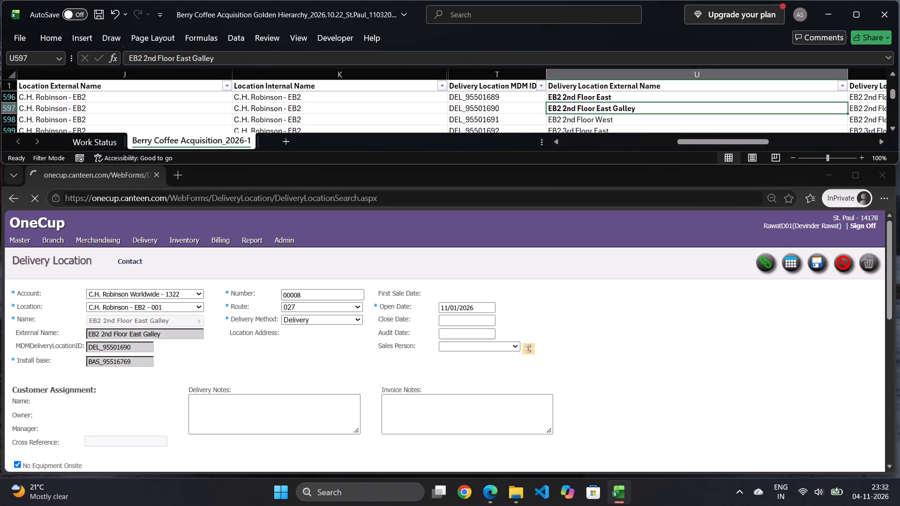
{"action": "left_click", "coordinate": [893, 125]}
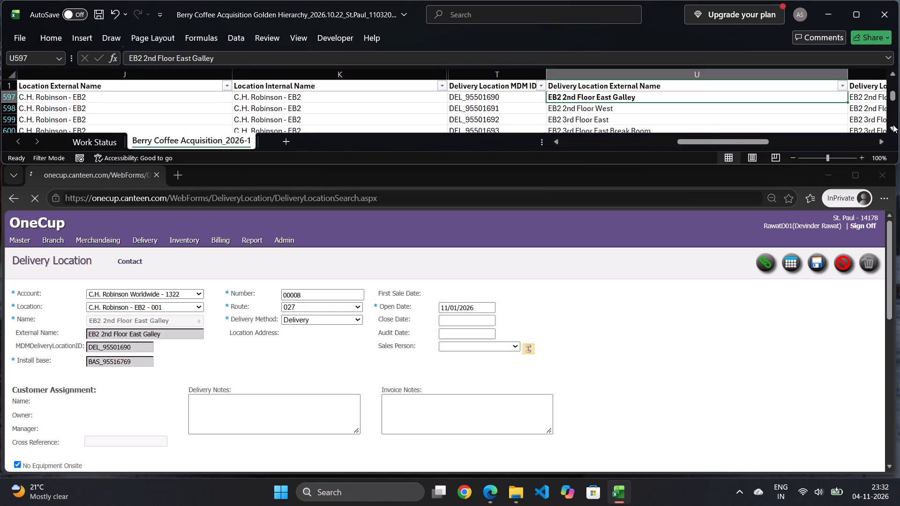
{"action": "left_click", "coordinate": [585, 109]}
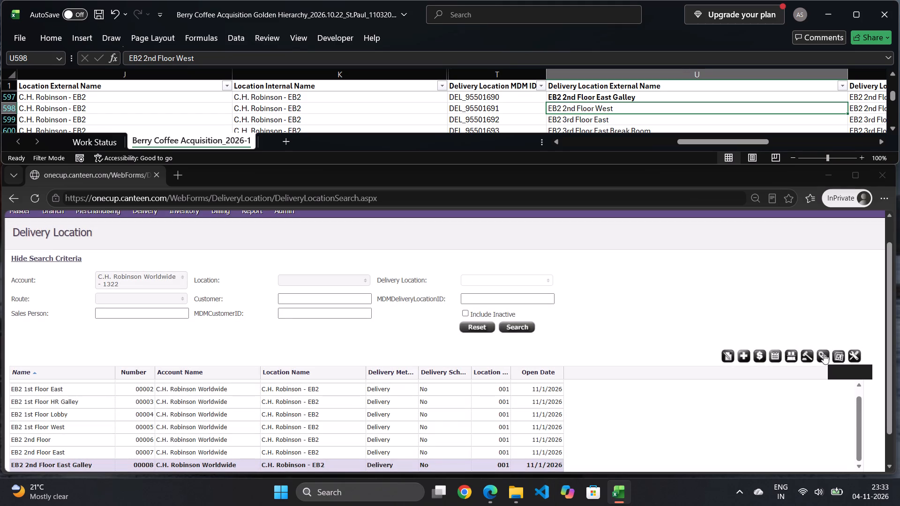
In OneCup, start a new delivery location under C.H. Robinson - EB2 and choose EB2 2nd Floor West as its name.
{"action": "left_click", "coordinate": [824, 354]}
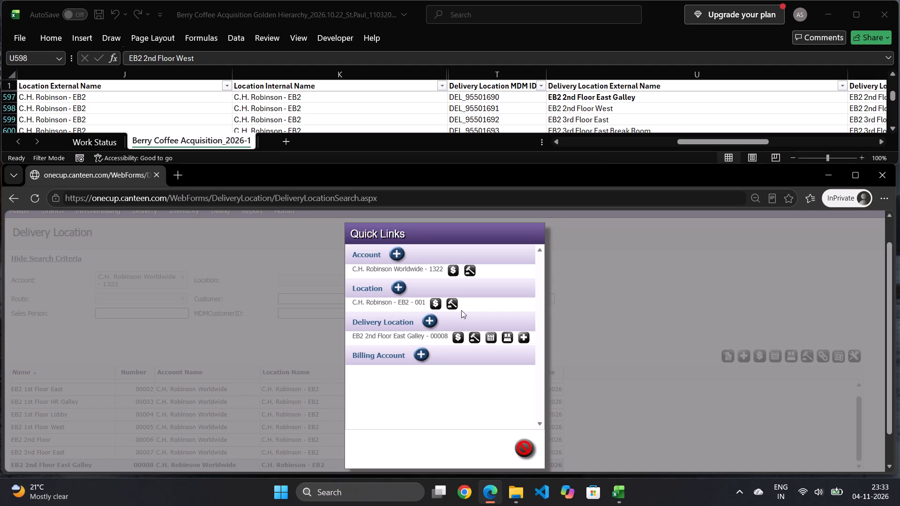
{"action": "left_click", "coordinate": [434, 324]}
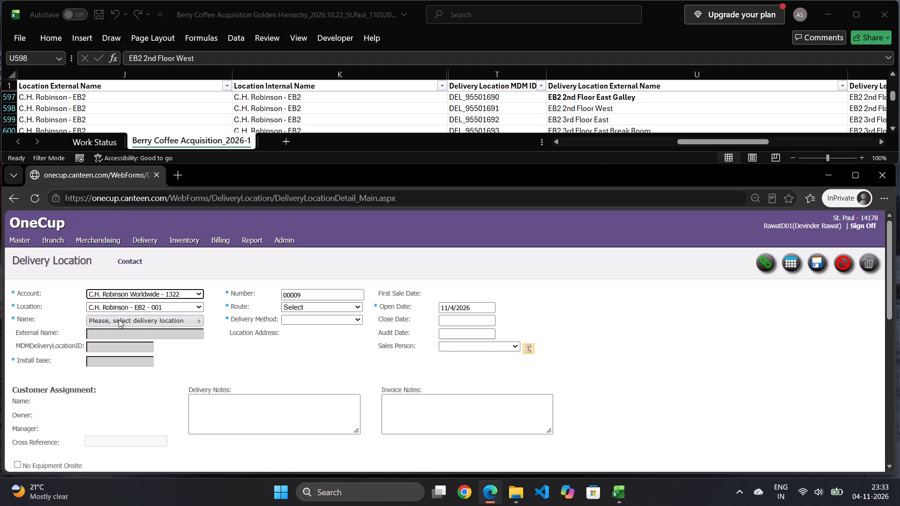
{"action": "left_click", "coordinate": [119, 320]}
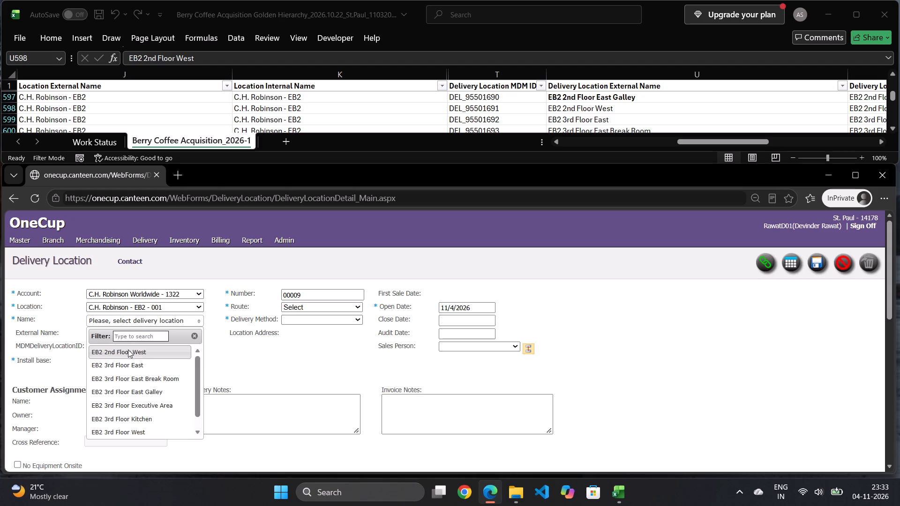
{"action": "left_click", "coordinate": [127, 351]}
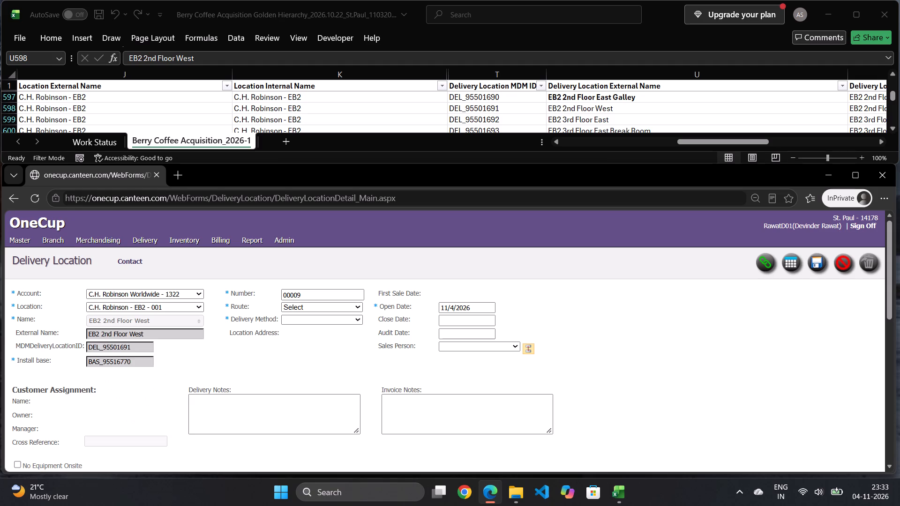
Set No Equipment Onsite, open date 11/01/2026, route 027 and delivery method Delivery, and save the EB2 2nd Floor West delivery location.
{"action": "left_click", "coordinate": [46, 466]}
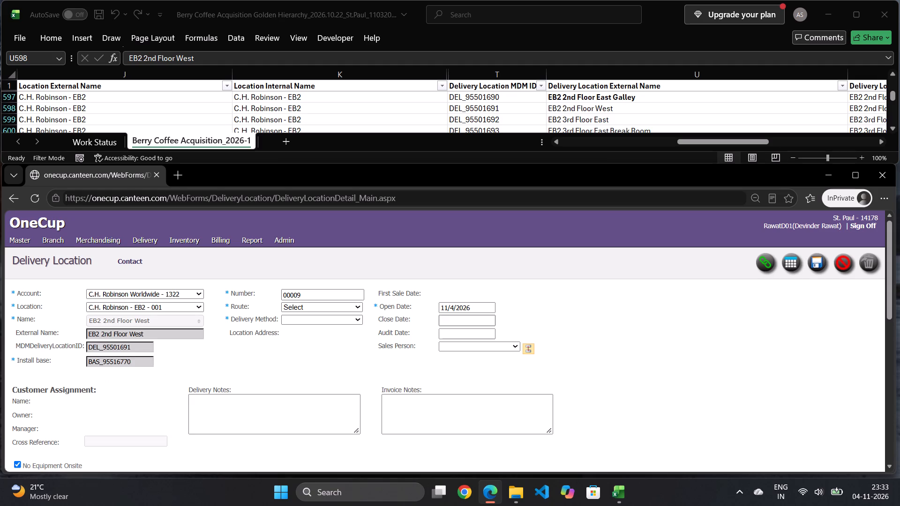
{"action": "left_click", "coordinate": [464, 310]}
{"action": "left_click", "coordinate": [448, 350]}
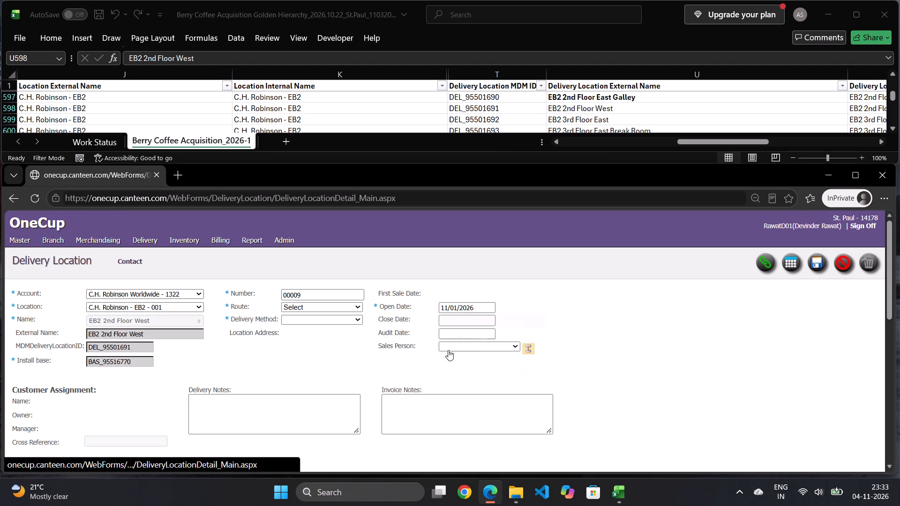
{"action": "left_click", "coordinate": [339, 306]}
{"action": "left_click", "coordinate": [291, 470]}
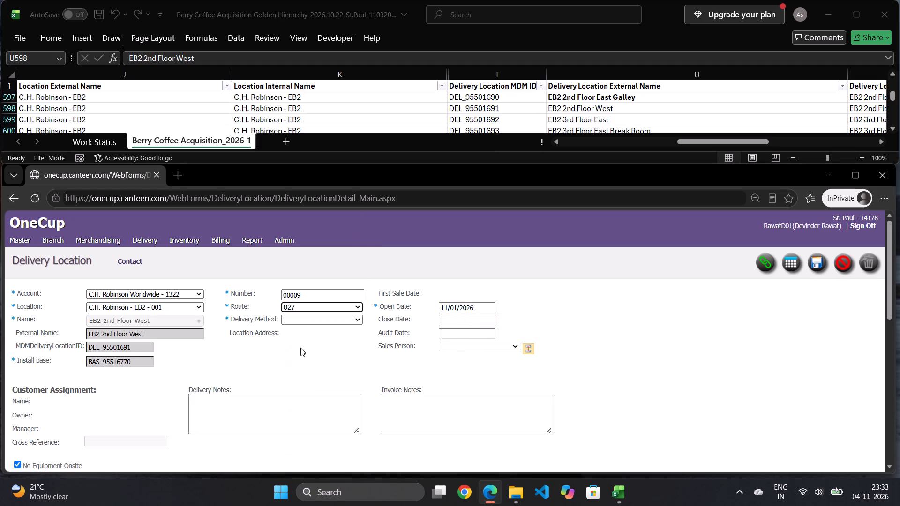
{"action": "left_click", "coordinate": [301, 324]}
{"action": "left_click", "coordinate": [299, 350]}
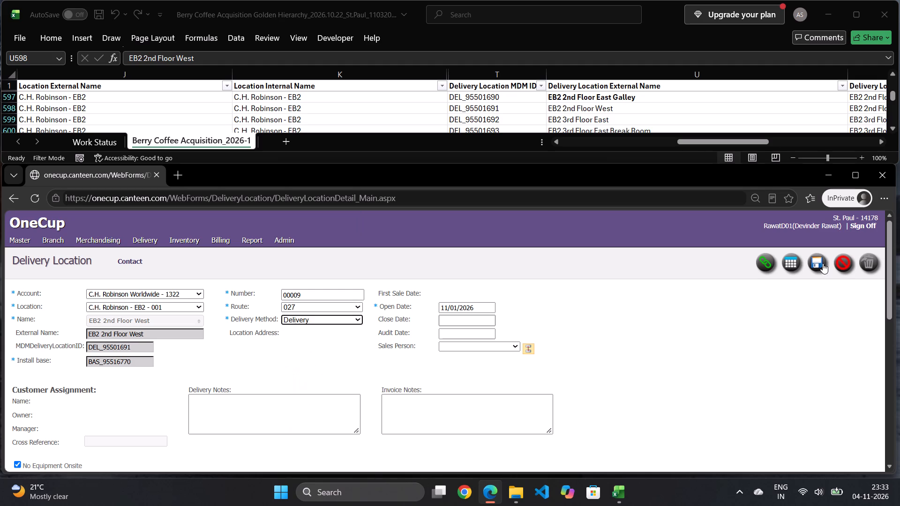
{"action": "left_click", "coordinate": [817, 264]}
In the Excel workbook, bold the EB2 2nd Floor West external name in row 598 and select EB2 3rd Floor East in row 599.
{"action": "left_click", "coordinate": [661, 107]}
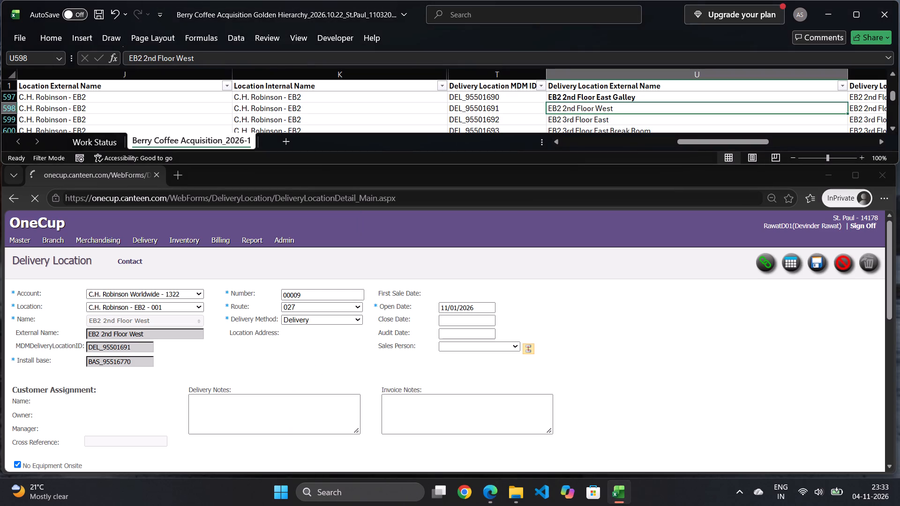
{"action": "key", "text": "ctrl+b"}
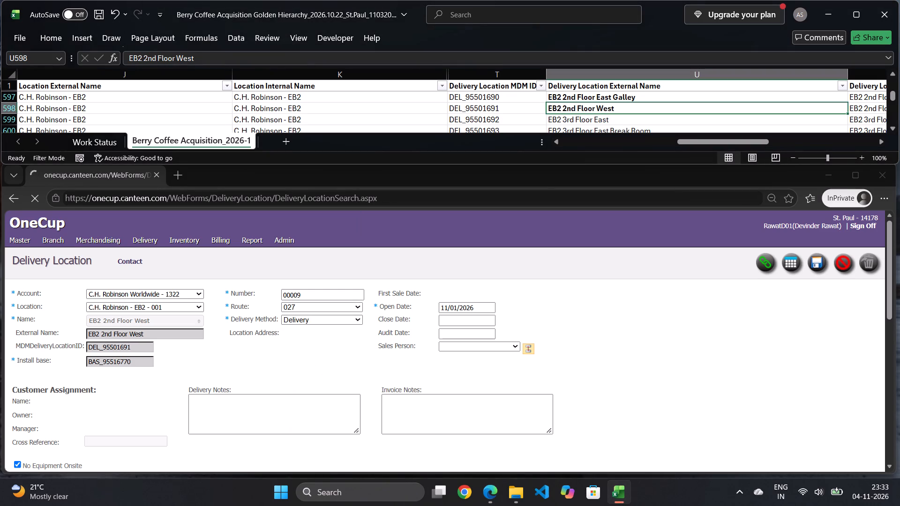
{"action": "left_click", "coordinate": [629, 120]}
{"action": "left_click", "coordinate": [893, 128]}
{"action": "left_click", "coordinate": [893, 128]}
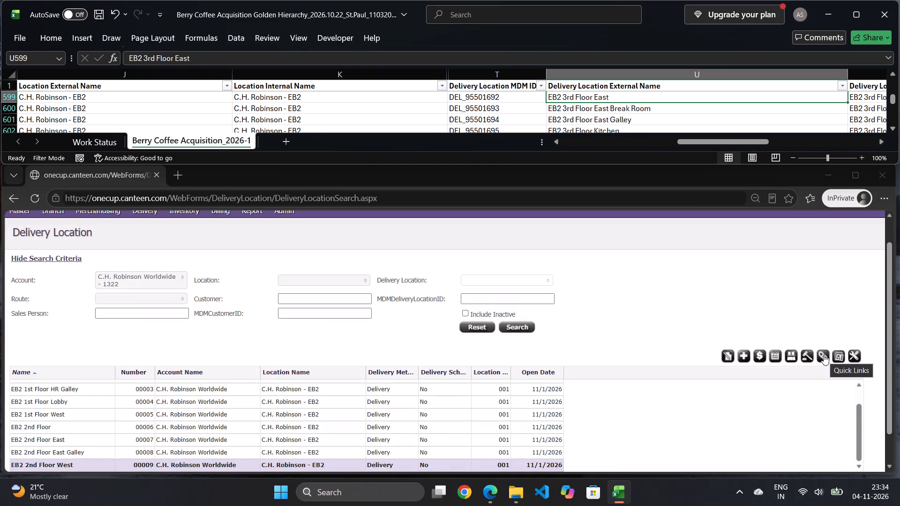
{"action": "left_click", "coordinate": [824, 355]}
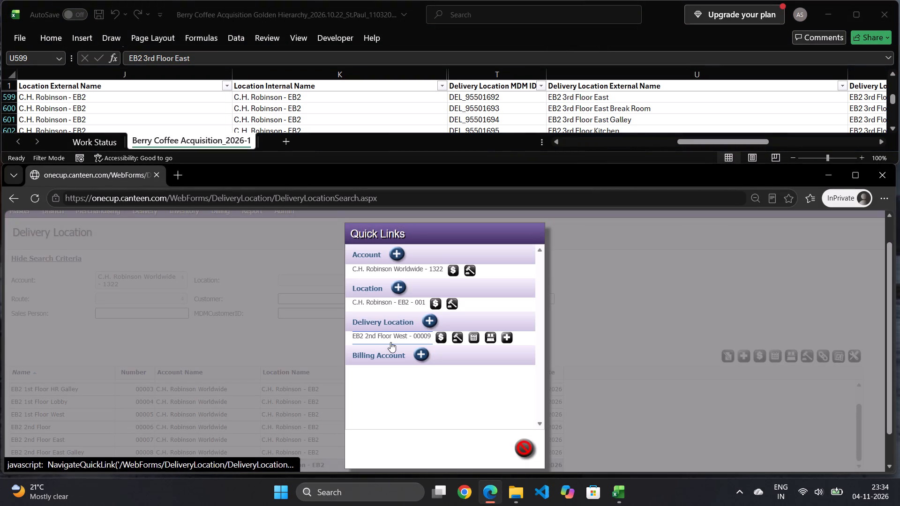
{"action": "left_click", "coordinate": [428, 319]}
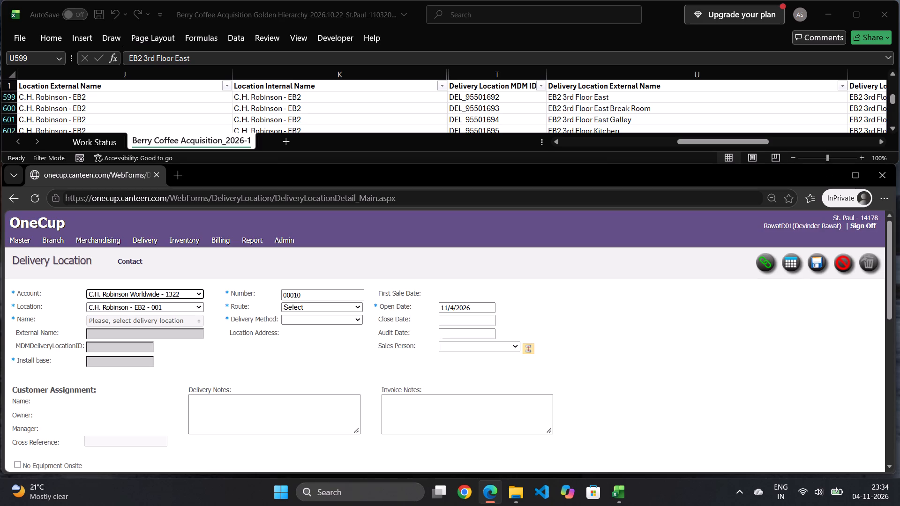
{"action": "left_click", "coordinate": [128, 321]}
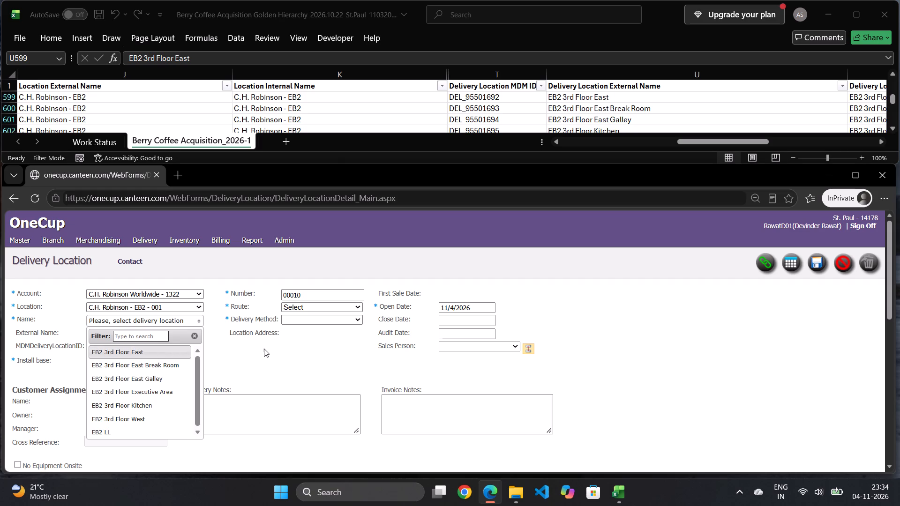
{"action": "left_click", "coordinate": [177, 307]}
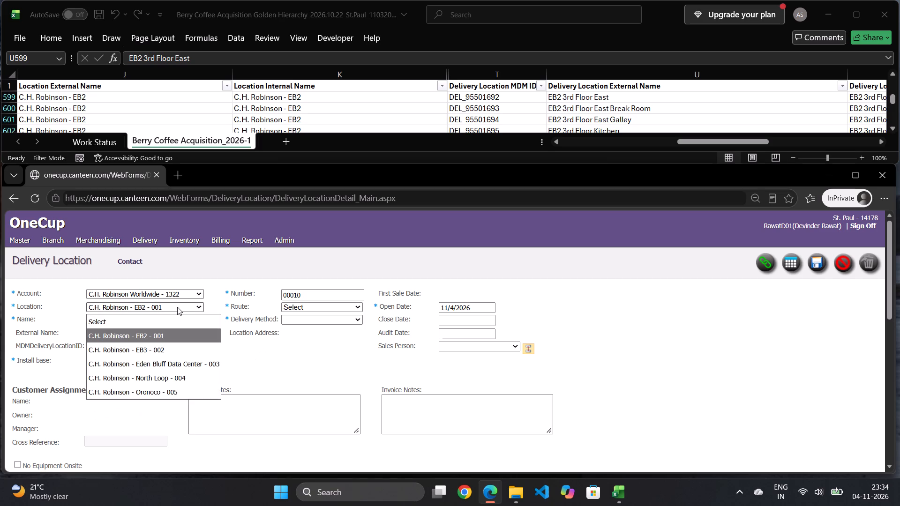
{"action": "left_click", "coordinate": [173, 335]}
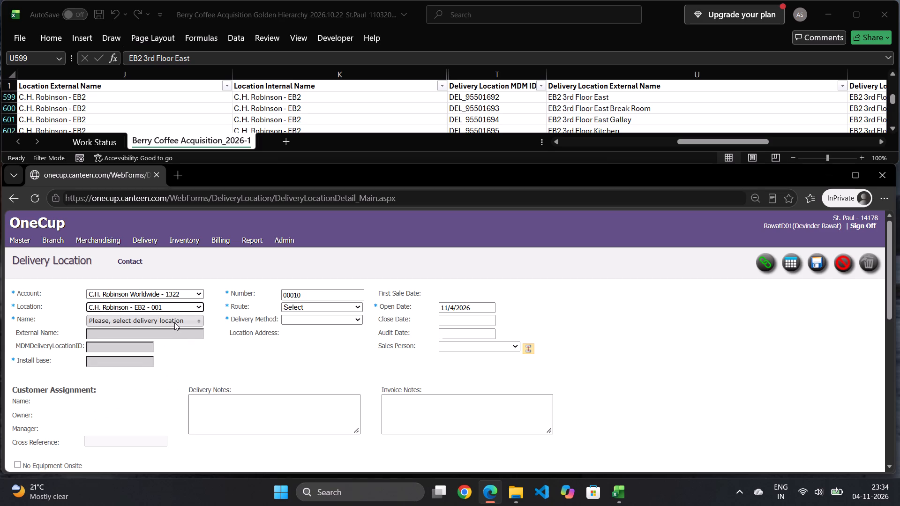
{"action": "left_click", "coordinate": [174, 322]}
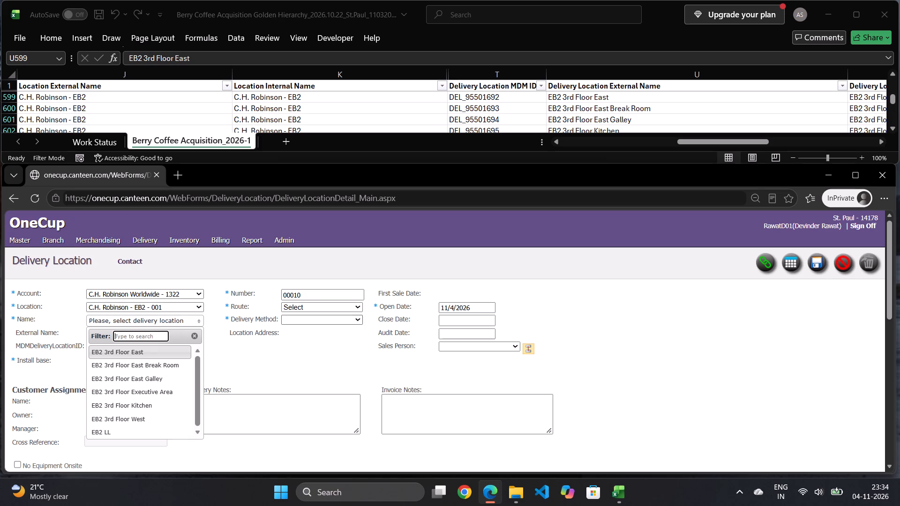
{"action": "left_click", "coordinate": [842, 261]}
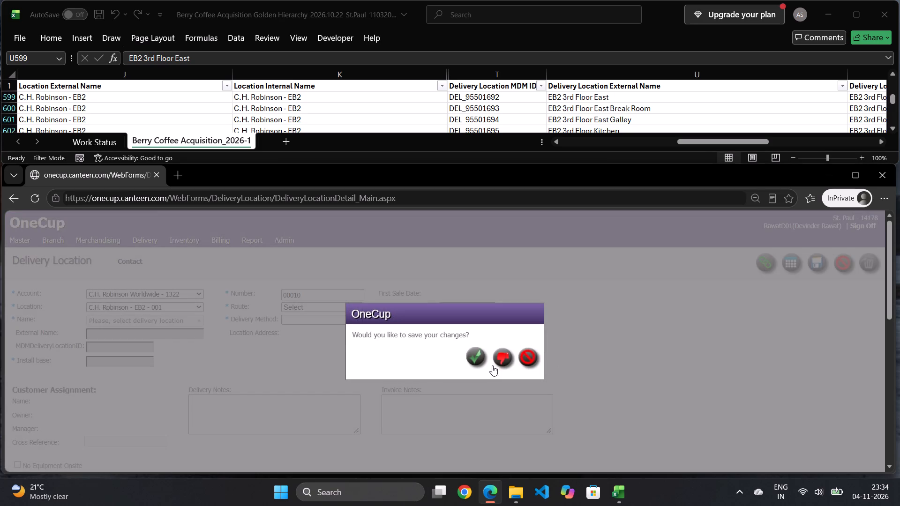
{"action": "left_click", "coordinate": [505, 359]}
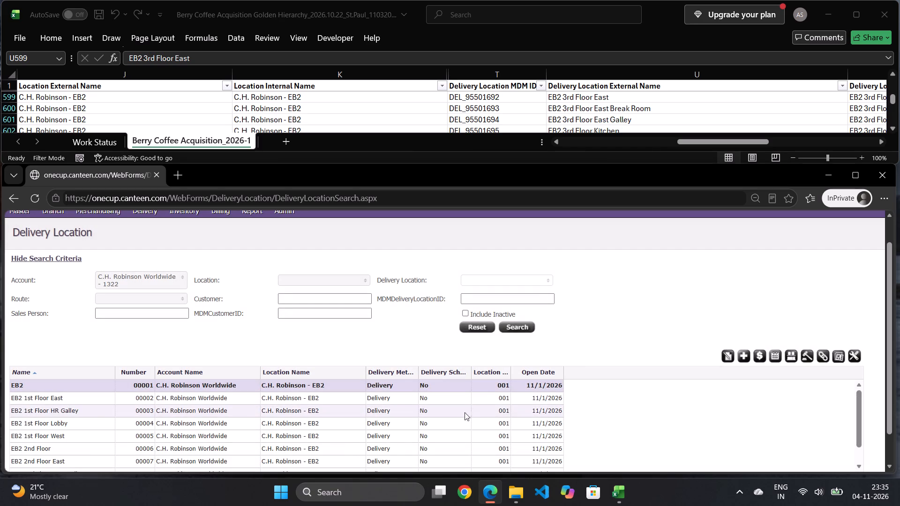
Check the saved C.H. Robinson - EB2 delivery locations in the OneCup list against the bolded external names in the Excel workbook.
{"action": "scroll", "coordinate": [111, 421], "scroll_direction": "down", "scroll_amount": 3}
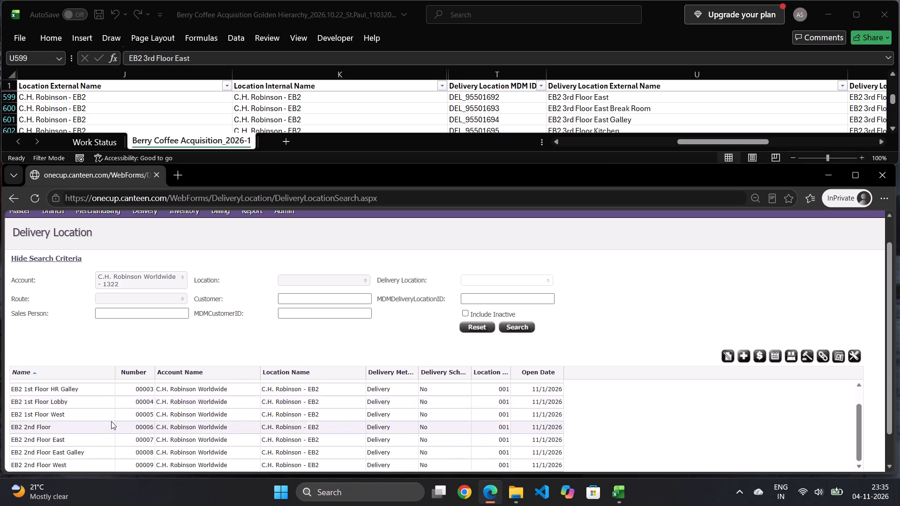
{"action": "scroll", "coordinate": [105, 430], "scroll_direction": "down", "scroll_amount": 2}
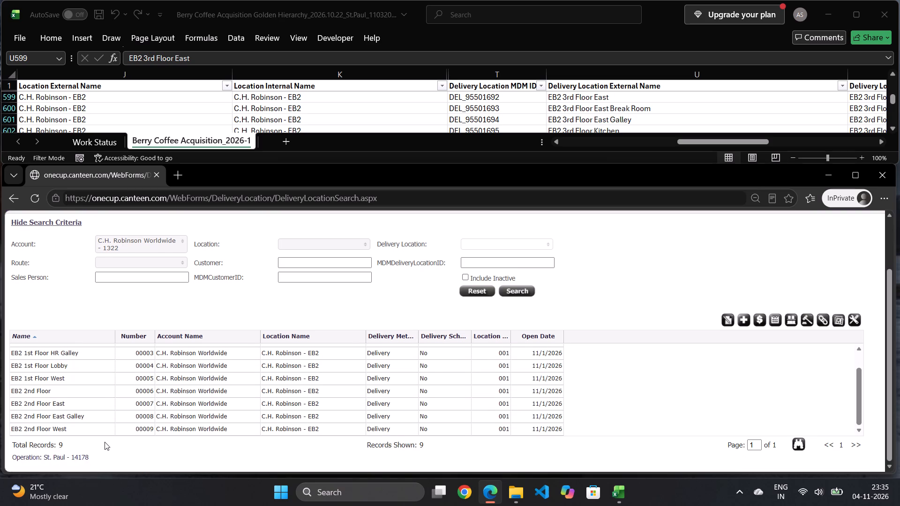
{"action": "scroll", "coordinate": [108, 434], "scroll_direction": "down", "scroll_amount": 2}
{"action": "left_click", "coordinate": [66, 402]}
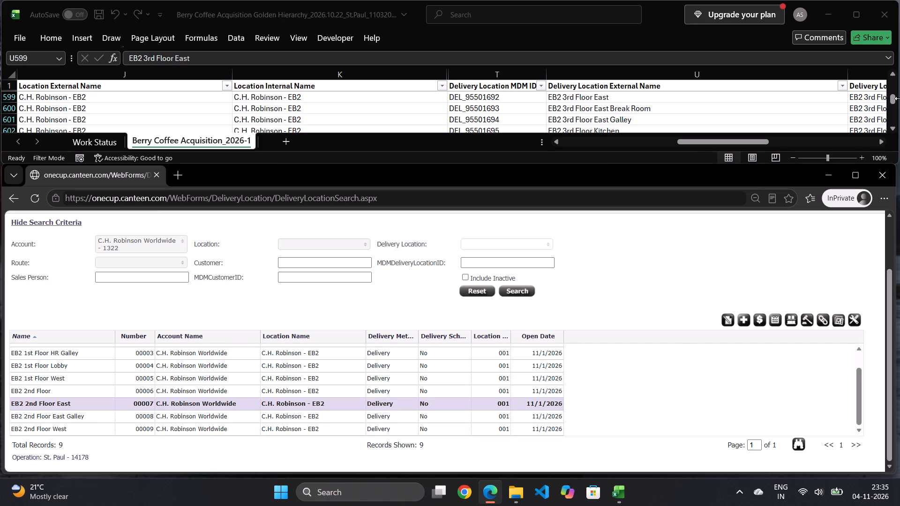
{"action": "left_click", "coordinate": [893, 73]}
{"action": "left_click", "coordinate": [893, 73]}
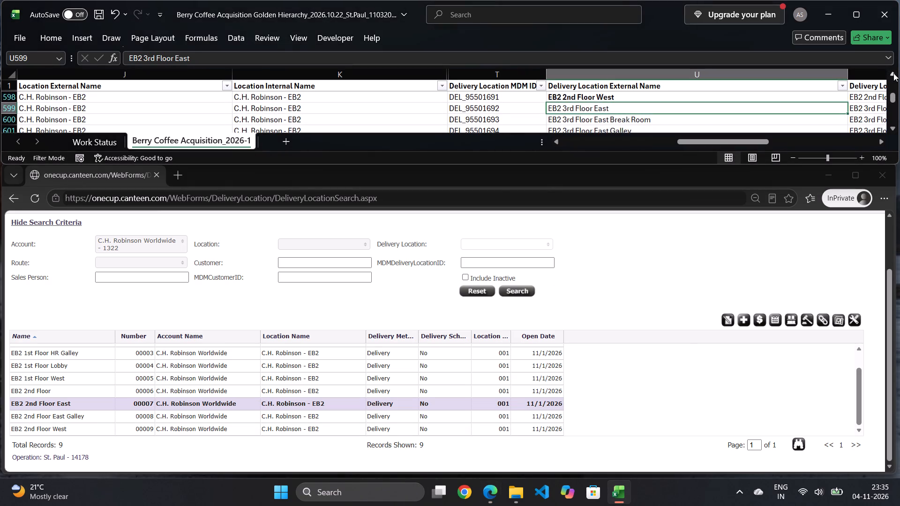
In OneCup, start a new delivery location from the EB2 2nd Floor West record and choose EB2 3rd Floor East as its name.
{"action": "left_click", "coordinate": [74, 427]}
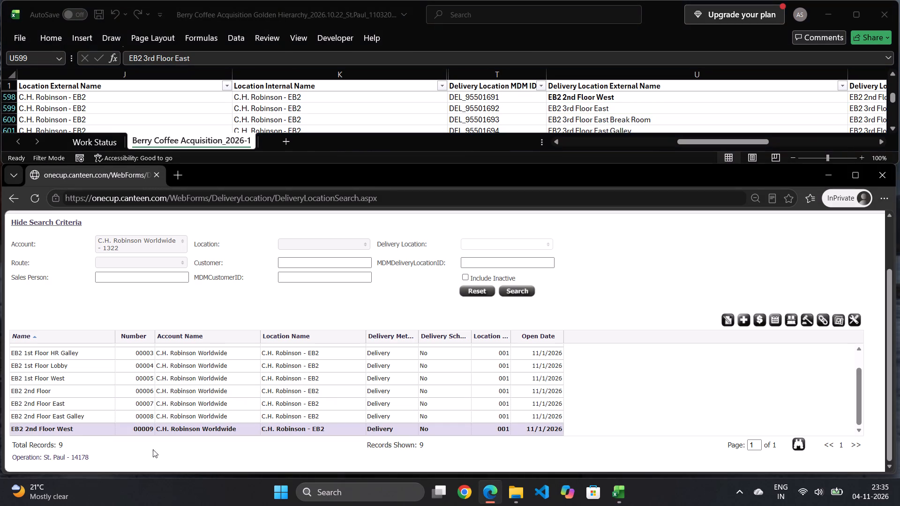
{"action": "scroll", "coordinate": [448, 378], "scroll_direction": "down", "scroll_amount": 2}
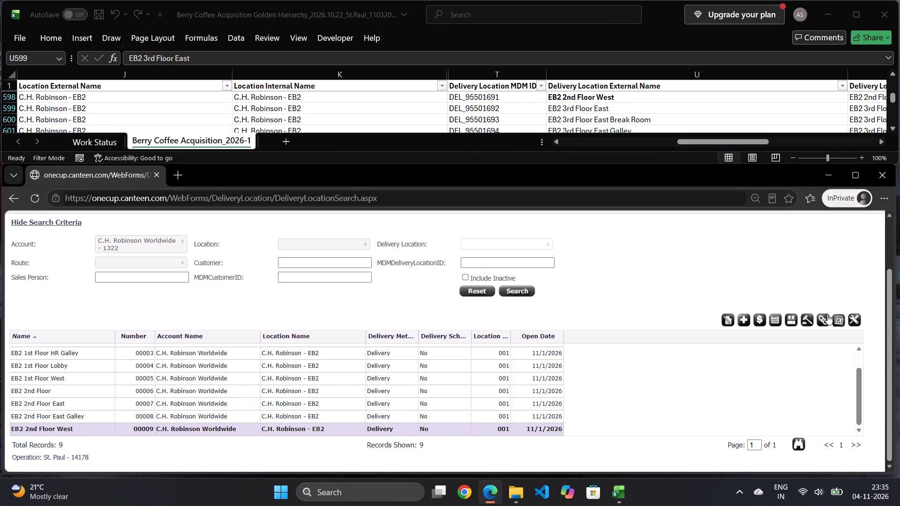
{"action": "left_click", "coordinate": [824, 315]}
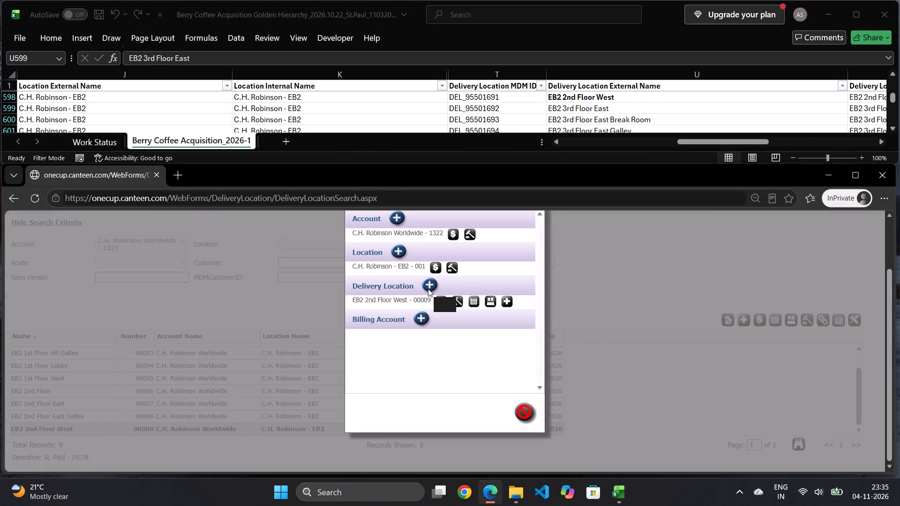
{"action": "left_click", "coordinate": [428, 289]}
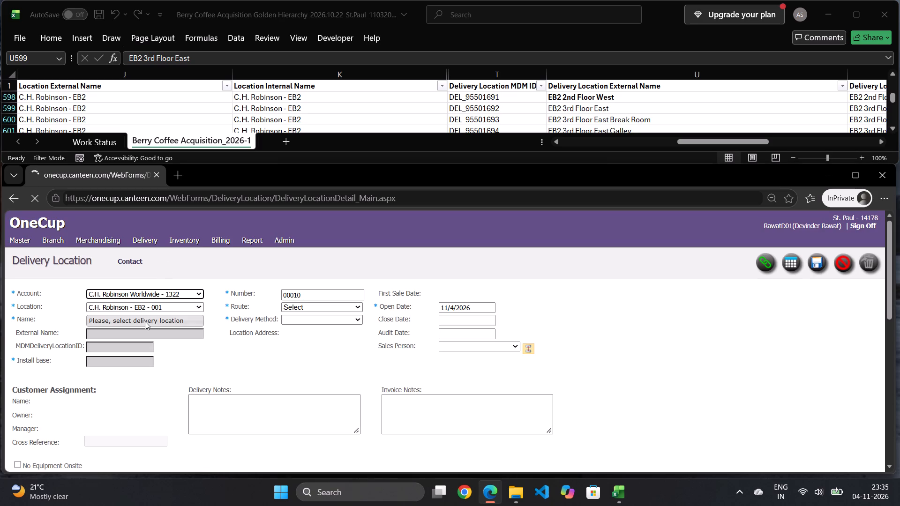
{"action": "left_click", "coordinate": [144, 314]}
{"action": "left_click", "coordinate": [141, 322]}
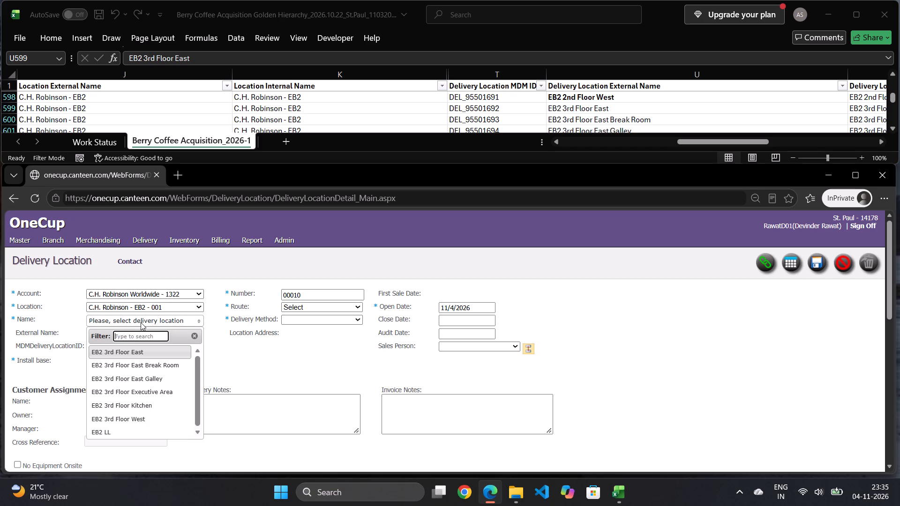
{"action": "left_click", "coordinate": [138, 356]}
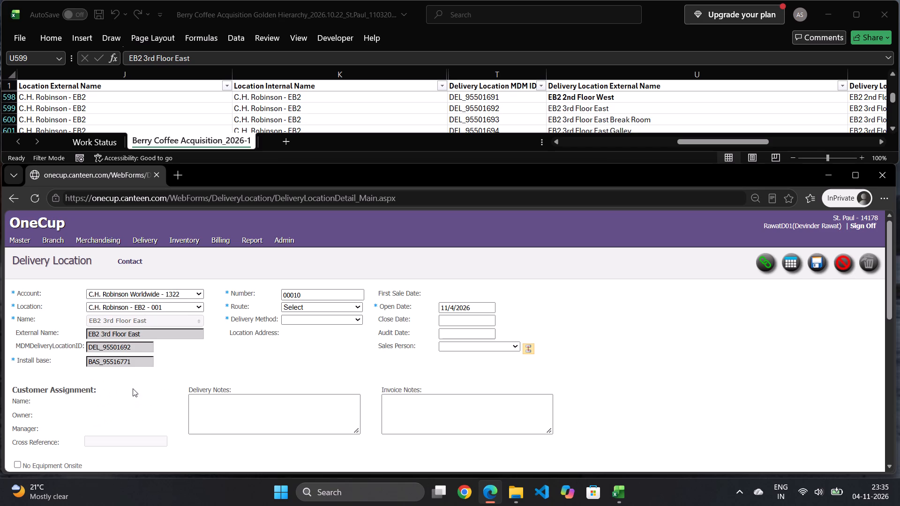
Set No Equipment Onsite, route 027, delivery method Delivery and open date 11/01/2026, and save the EB2 3rd Floor East delivery location.
{"action": "left_click", "coordinate": [41, 468]}
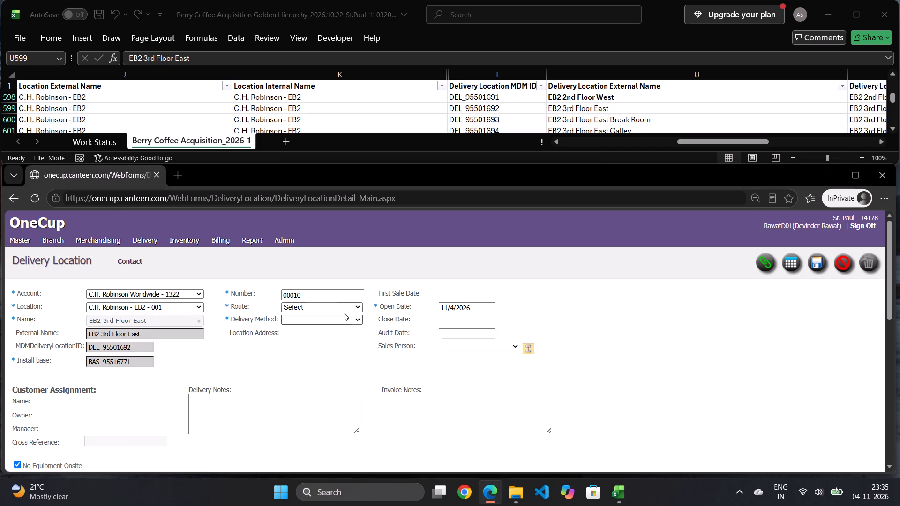
{"action": "left_click", "coordinate": [343, 308]}
{"action": "left_click", "coordinate": [288, 470]}
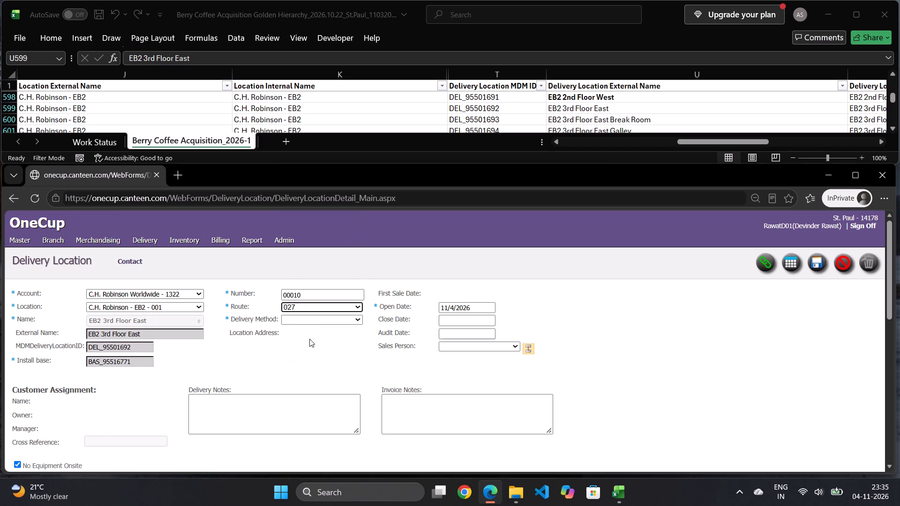
{"action": "left_click", "coordinate": [313, 320]}
{"action": "left_click", "coordinate": [308, 344]}
{"action": "left_click", "coordinate": [479, 305]}
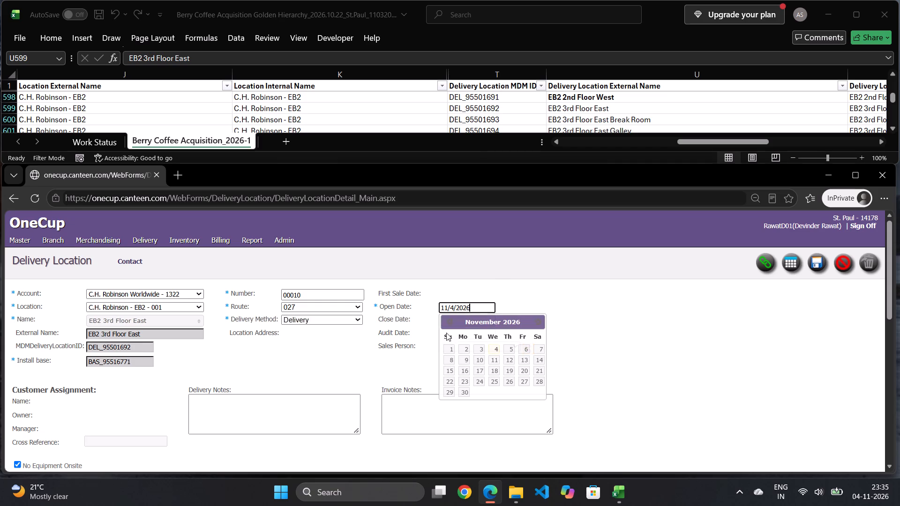
{"action": "left_click", "coordinate": [444, 352]}
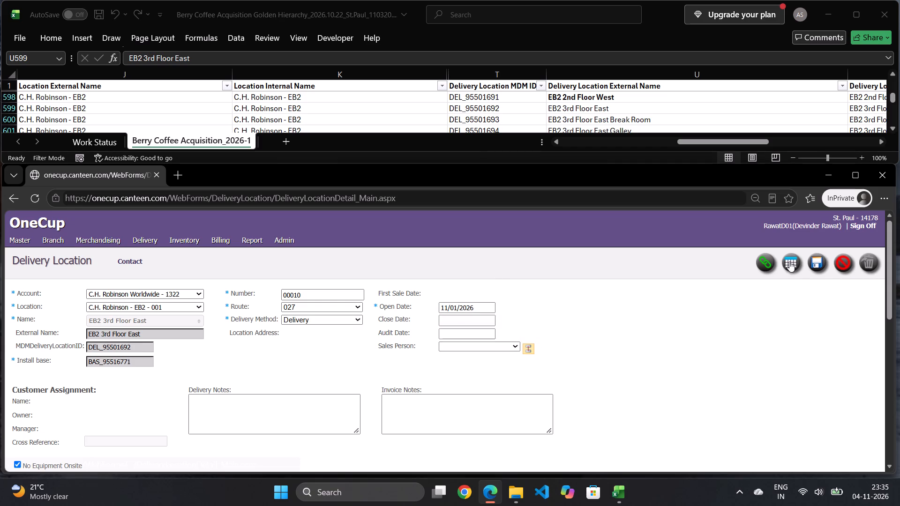
{"action": "left_click", "coordinate": [819, 262]}
In the Excel workbook, bold the EB2 3rd Floor East external name in row 599 and select EB2 3rd Floor East Break Room in row 600.
{"action": "left_click", "coordinate": [588, 105]}
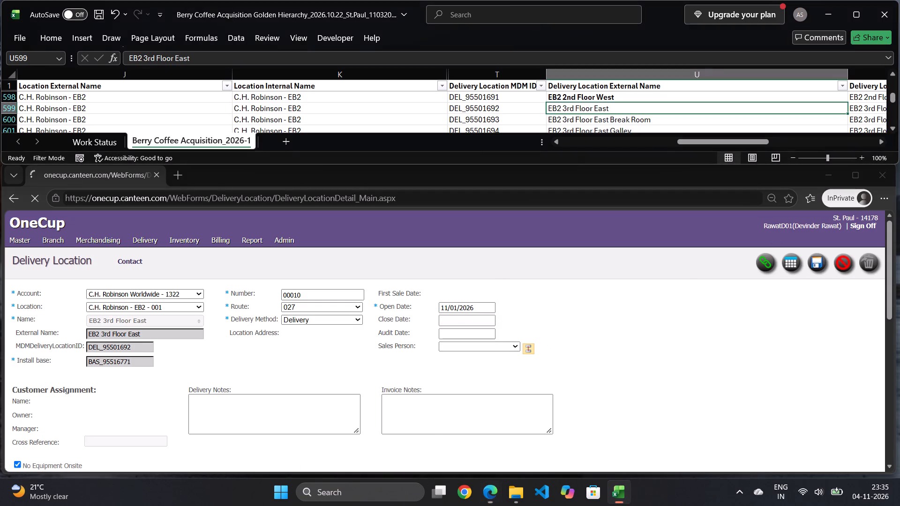
{"action": "key", "text": "ctrl+b"}
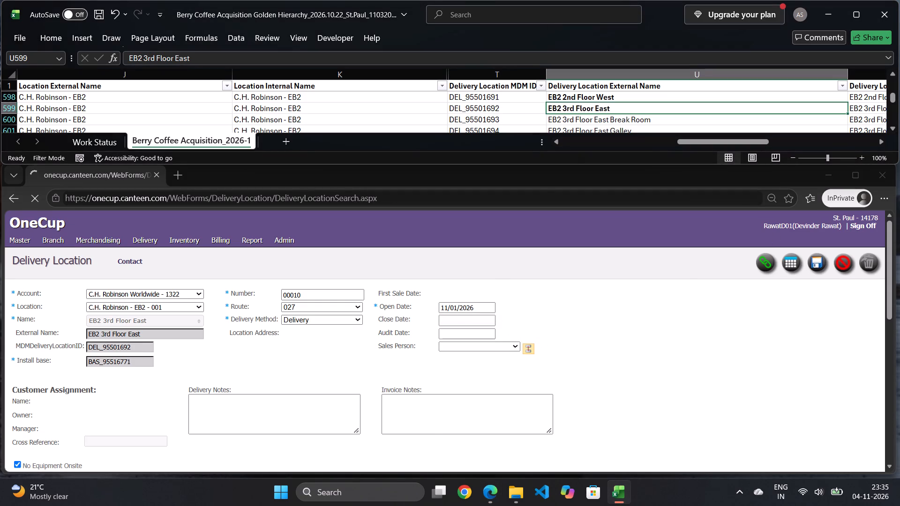
{"action": "key", "text": "Down"}
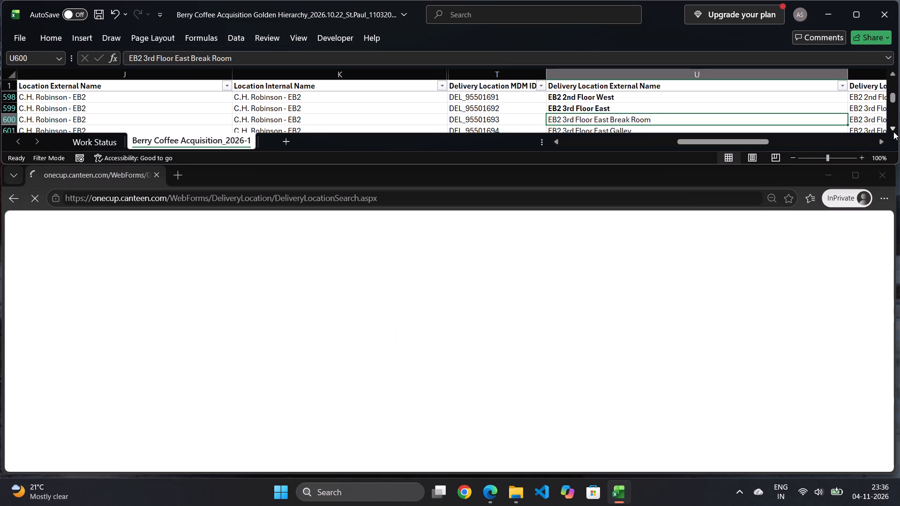
{"action": "left_click", "coordinate": [894, 127]}
{"action": "left_click", "coordinate": [894, 127]}
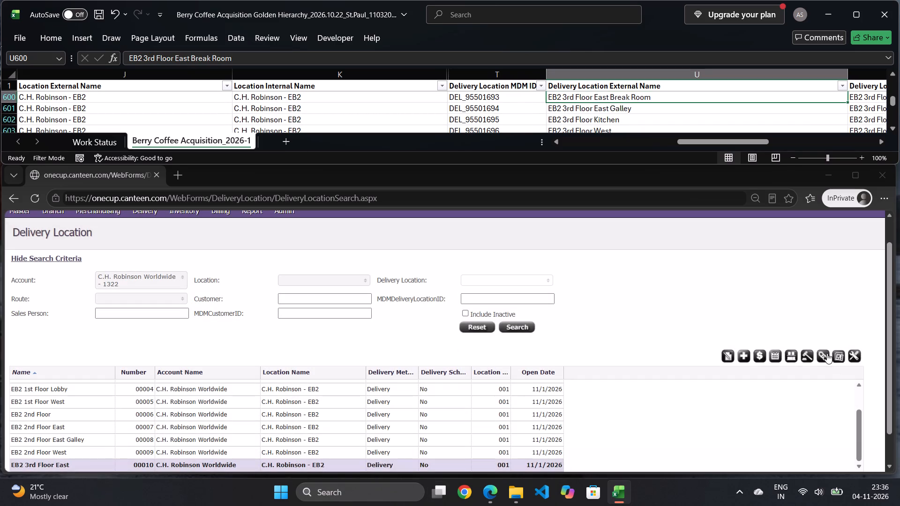
In OneCup, add and save delivery location EB2 3rd Floor East Break Room with route 027, method Delivery, open date 11/01/2026 and No Equipment Onsite.
{"action": "left_click", "coordinate": [823, 353]}
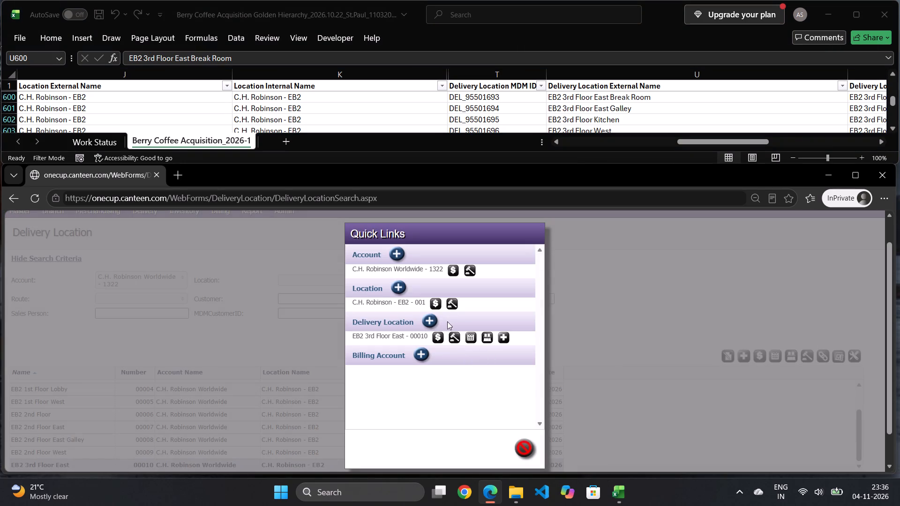
{"action": "left_click", "coordinate": [430, 320]}
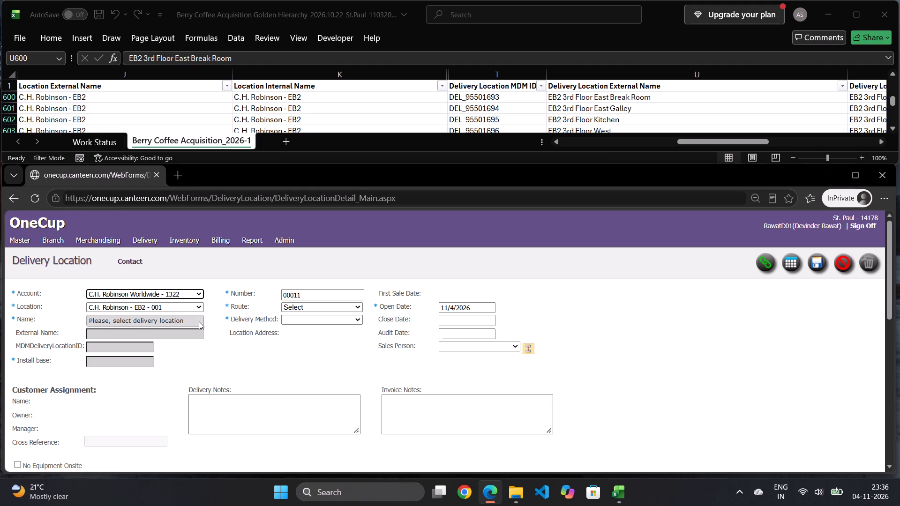
{"action": "left_click", "coordinate": [179, 324]}
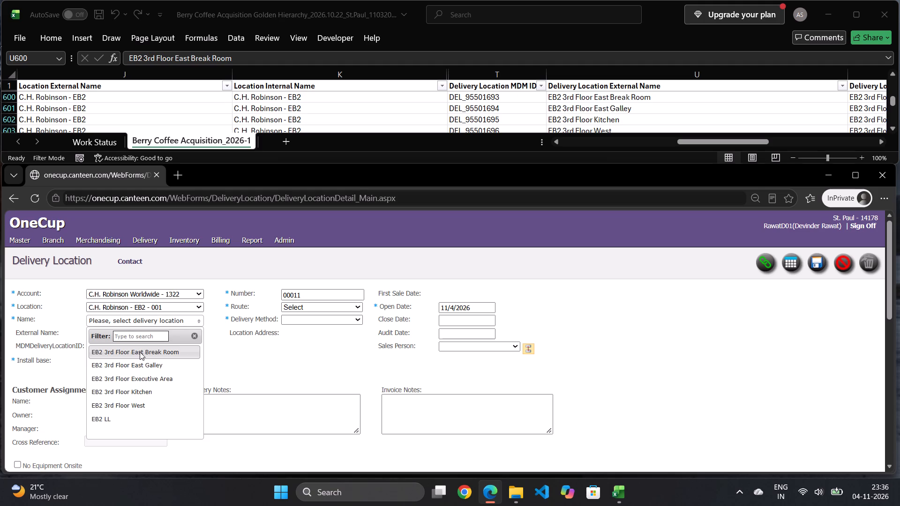
{"action": "left_click", "coordinate": [140, 352]}
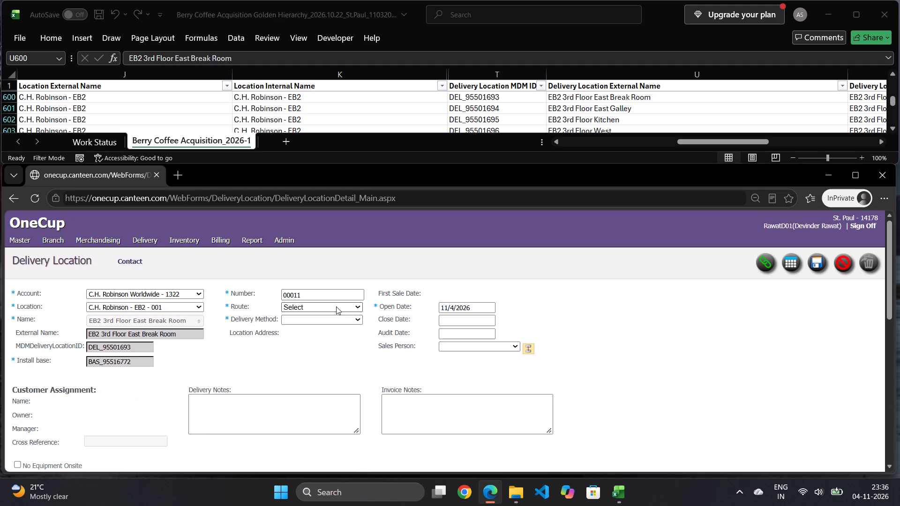
{"action": "left_click", "coordinate": [336, 306]}
{"action": "left_click", "coordinate": [304, 473]}
{"action": "left_click", "coordinate": [322, 318]}
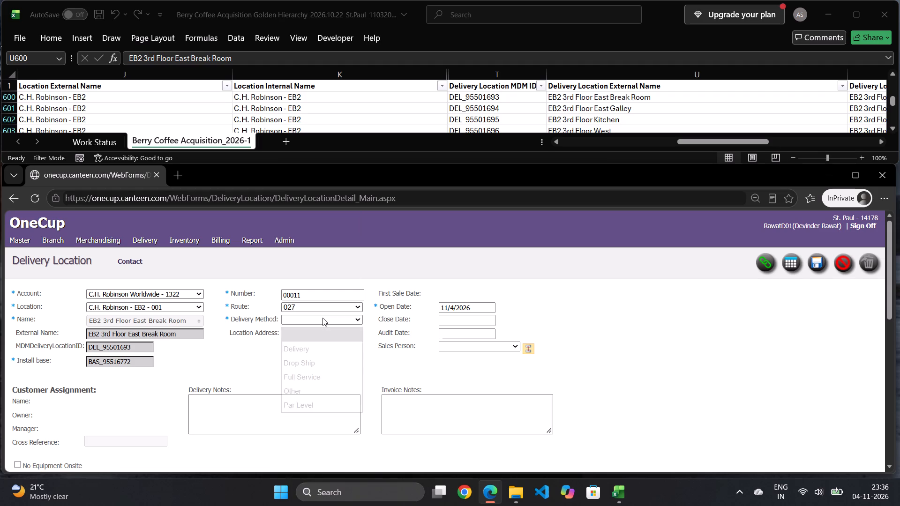
{"action": "left_click", "coordinate": [313, 345]}
{"action": "left_click", "coordinate": [486, 310]}
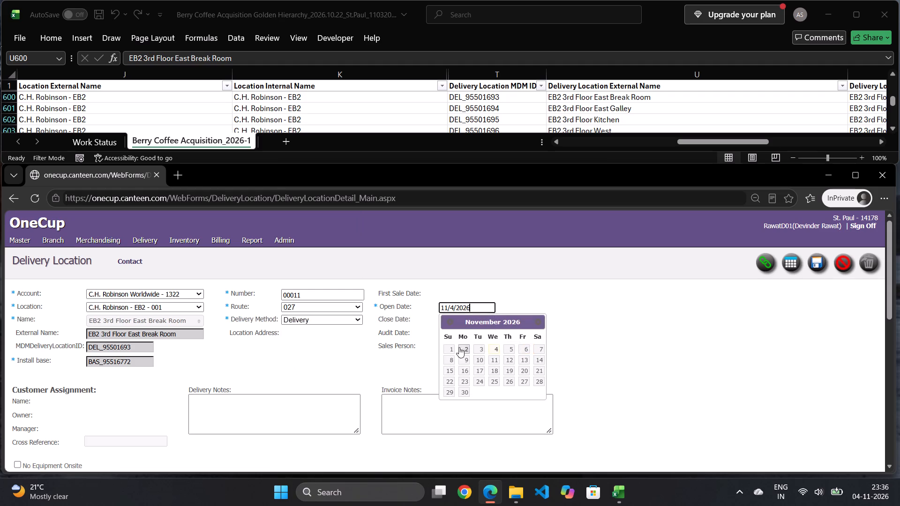
{"action": "left_click", "coordinate": [449, 350]}
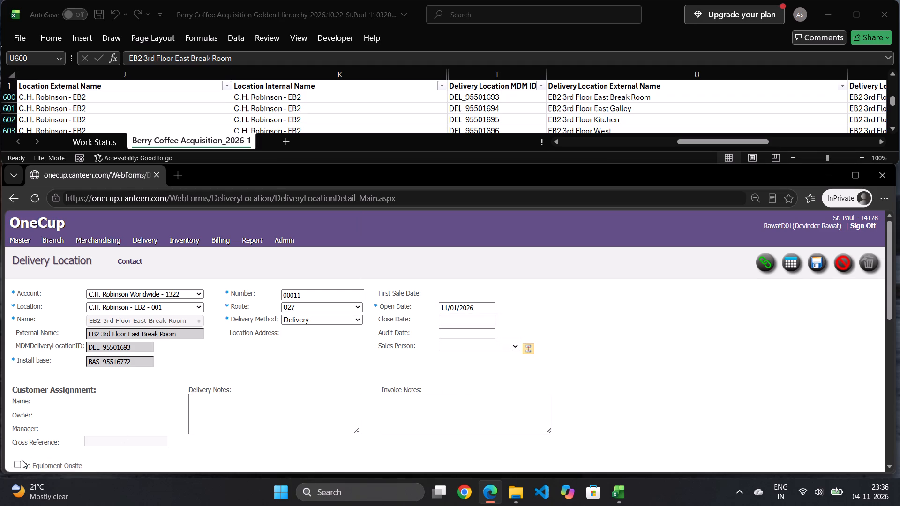
{"action": "left_click", "coordinate": [17, 462]}
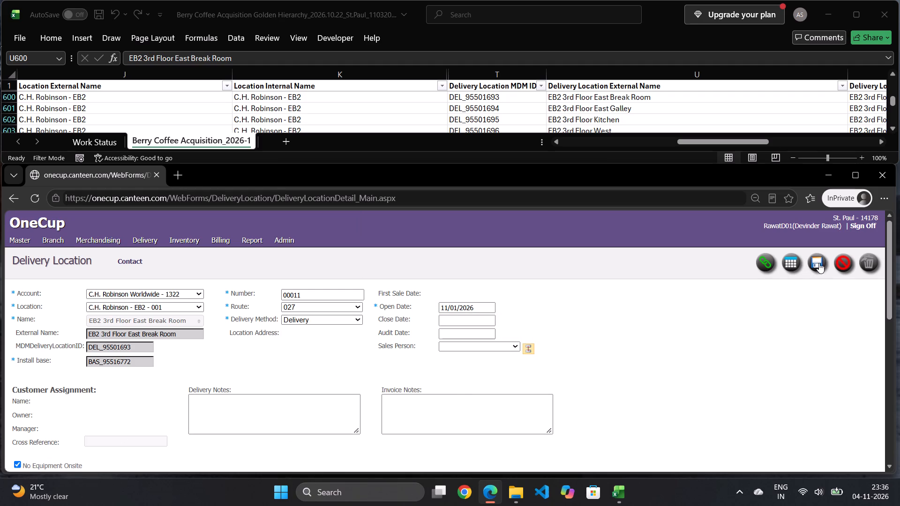
{"action": "left_click", "coordinate": [821, 263]}
In the Excel workbook, bold the EB2 3rd Floor East Break Room external name in row 600 and move to EB2 3rd Floor East Galley.
{"action": "left_click", "coordinate": [706, 97]}
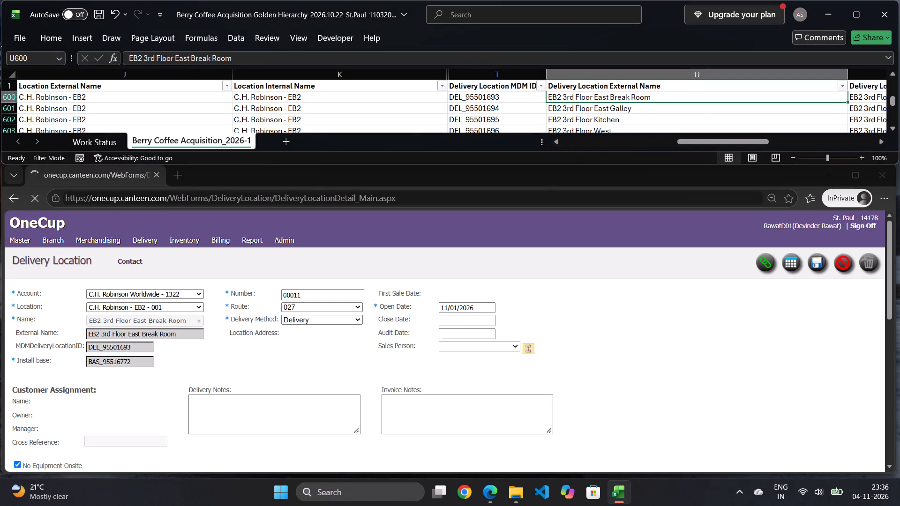
{"action": "key", "text": "ctrl+b"}
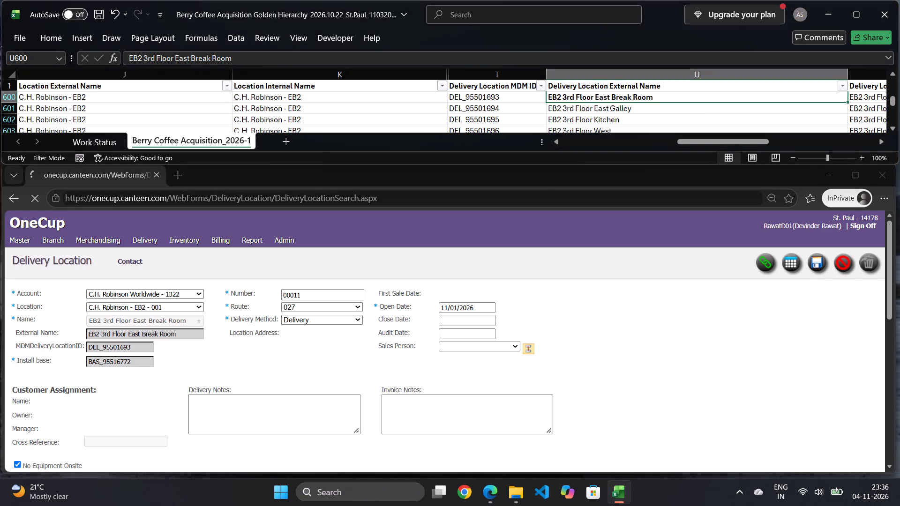
{"action": "key", "text": "Down"}
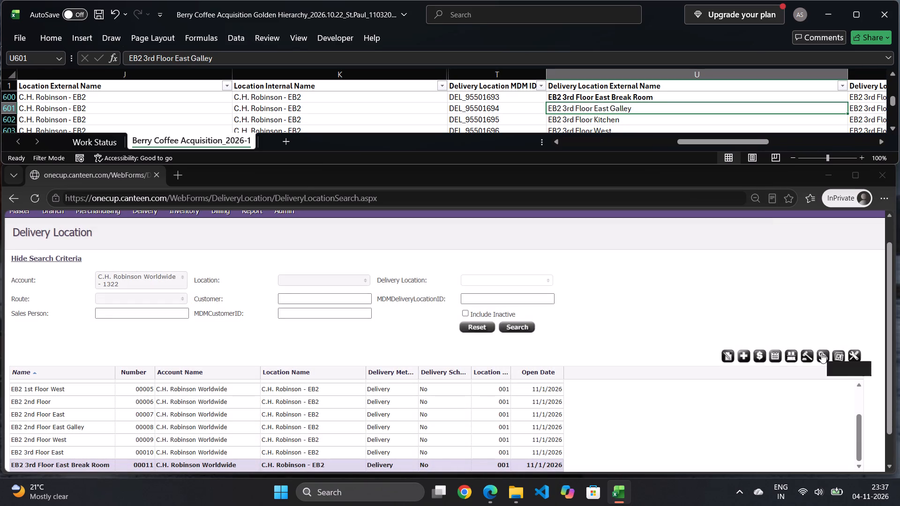
In OneCup, add and save delivery location EB2 3rd Floor East Galley with route 027, method Delivery, open date 11/01/2026 and No Equipment Onsite.
{"action": "left_click", "coordinate": [821, 353]}
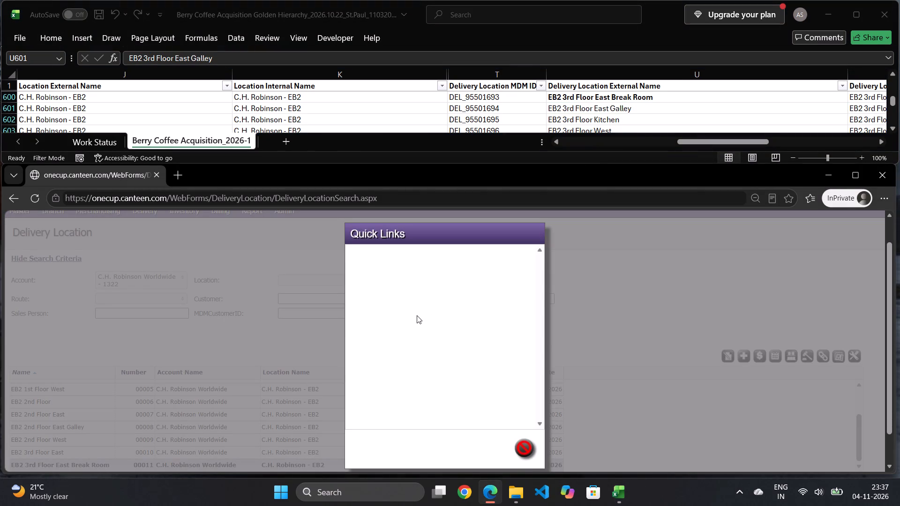
{"action": "left_click", "coordinate": [425, 321]}
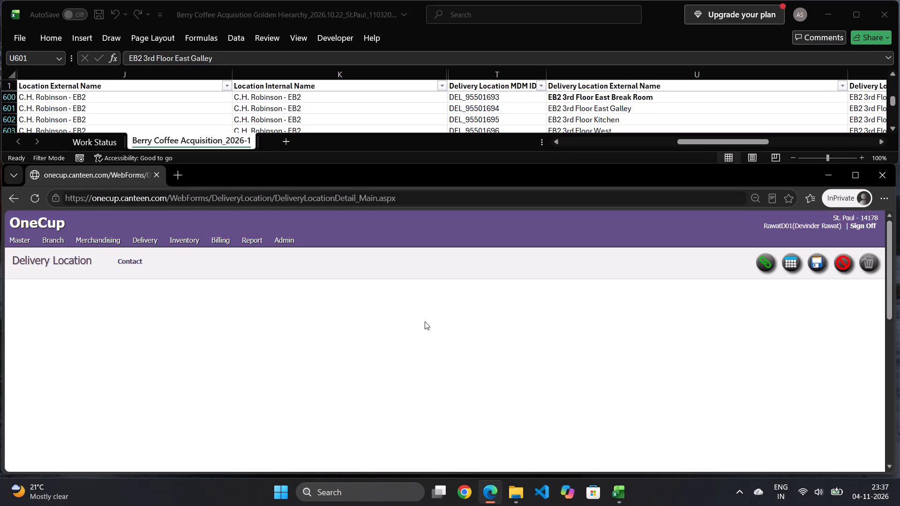
{"action": "left_click", "coordinate": [117, 318]}
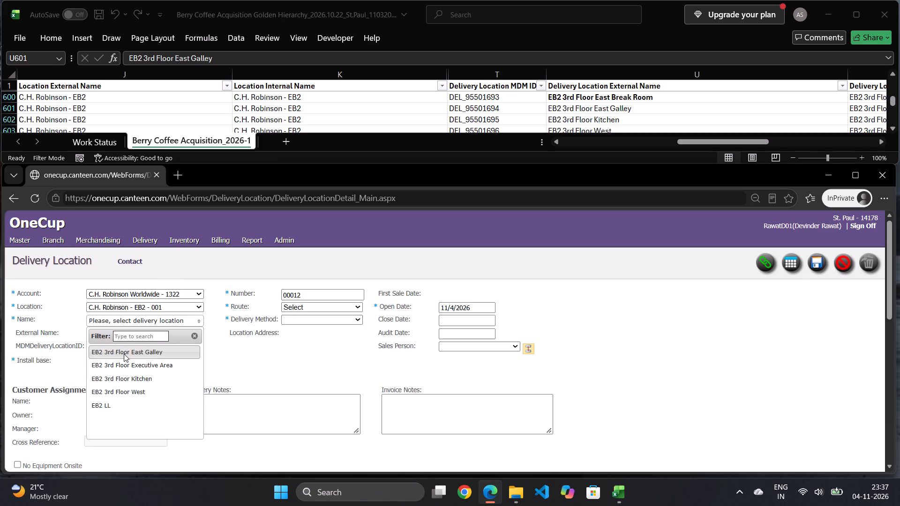
{"action": "left_click", "coordinate": [124, 354]}
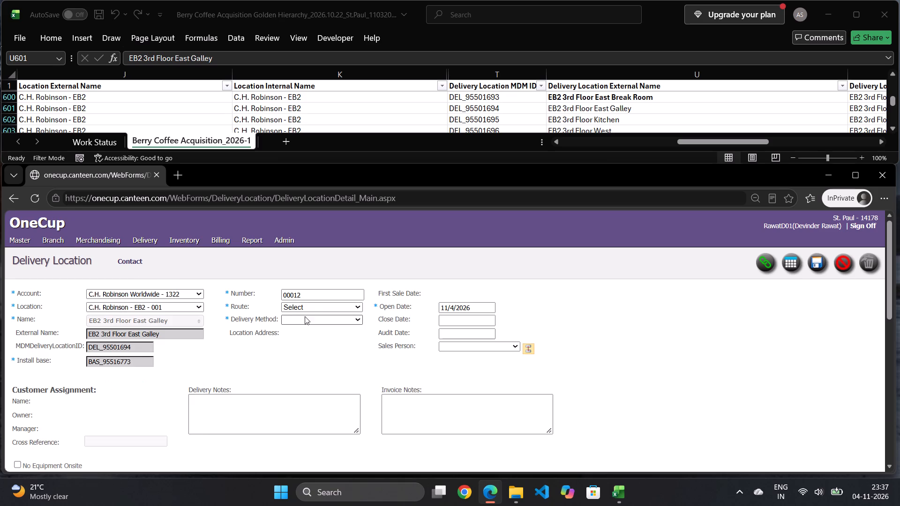
{"action": "left_click", "coordinate": [312, 305]}
{"action": "left_click", "coordinate": [291, 467]}
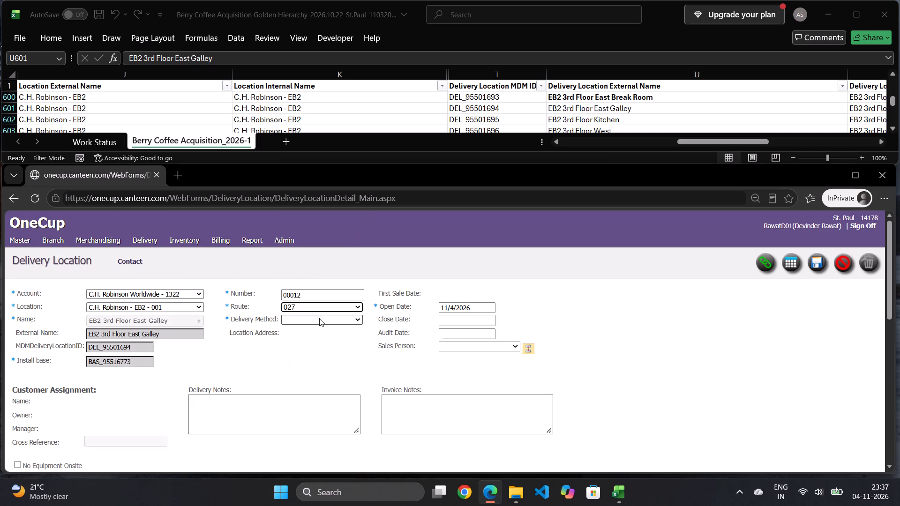
{"action": "left_click", "coordinate": [319, 318]}
{"action": "left_click", "coordinate": [315, 344]}
{"action": "left_click", "coordinate": [473, 301]}
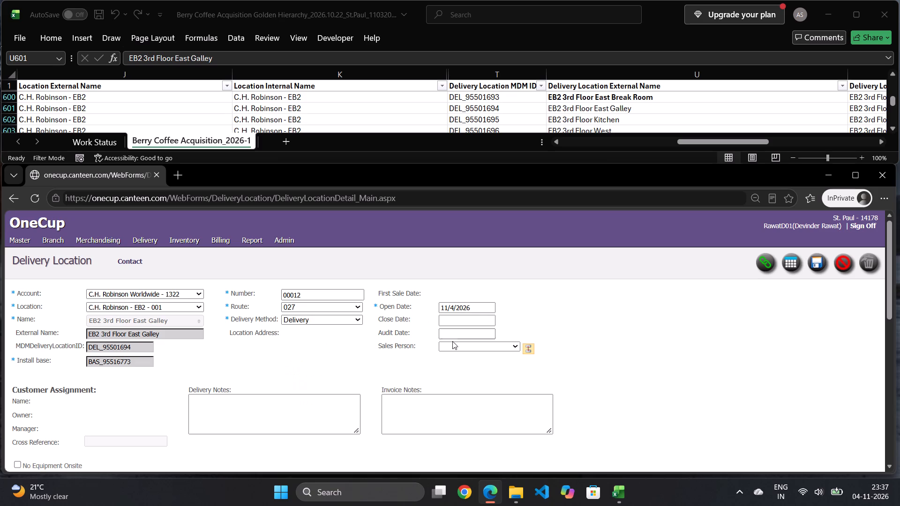
{"action": "left_click", "coordinate": [470, 301]}
{"action": "left_click", "coordinate": [469, 308]}
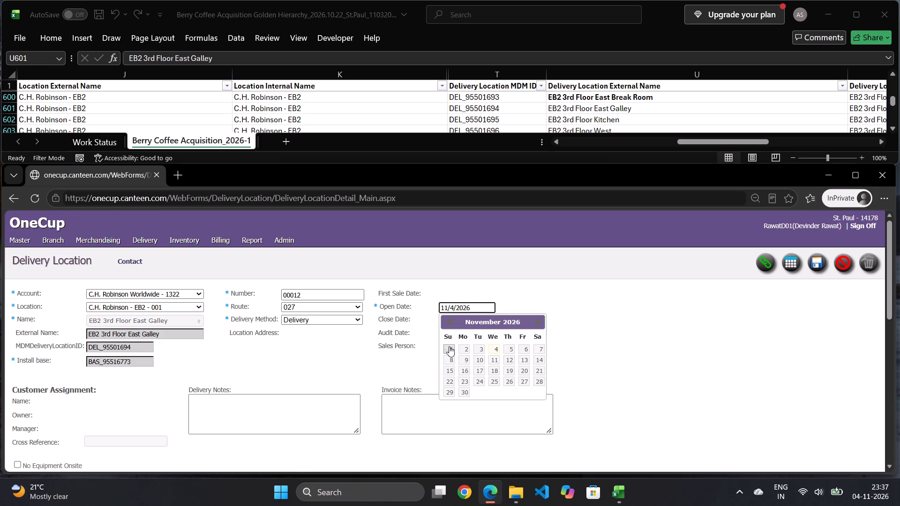
{"action": "left_click", "coordinate": [449, 347]}
{"action": "left_click", "coordinate": [17, 466]}
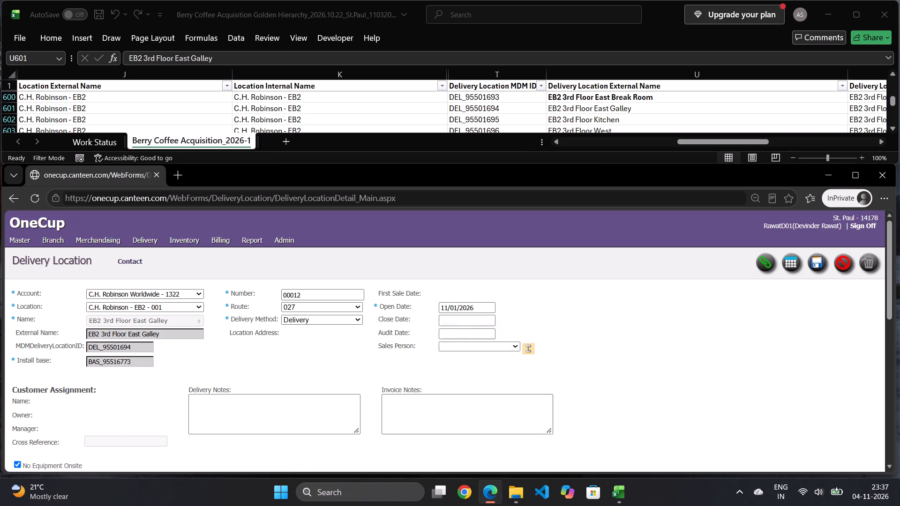
{"action": "left_click", "coordinate": [818, 267]}
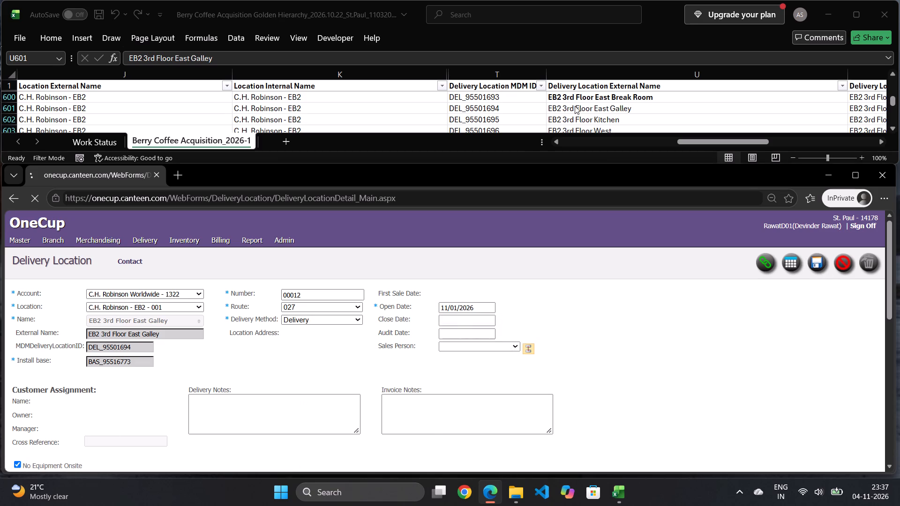
In the Excel workbook, bold the EB2 3rd Floor East Galley external name in row 601 and move to EB2 3rd Floor Kitchen.
{"action": "left_click", "coordinate": [575, 106]}
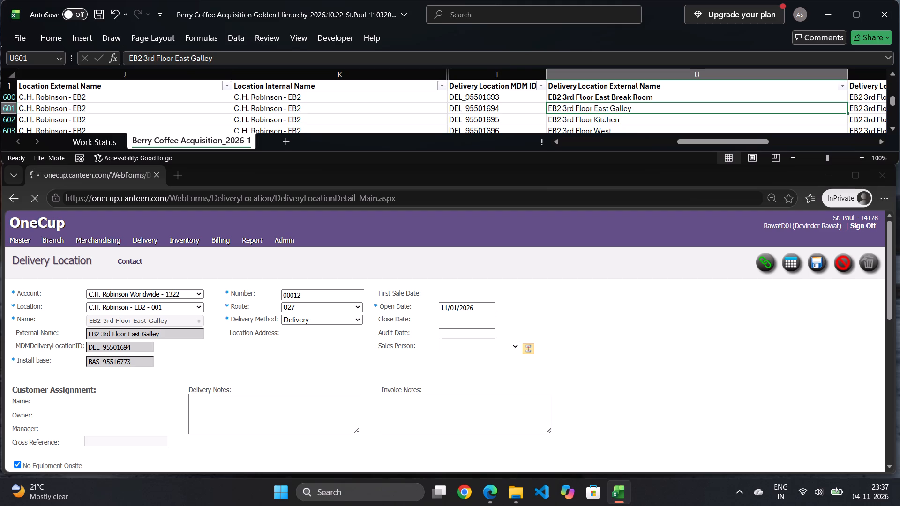
{"action": "key", "text": "ctrl+b"}
{"action": "key", "text": "Down"}
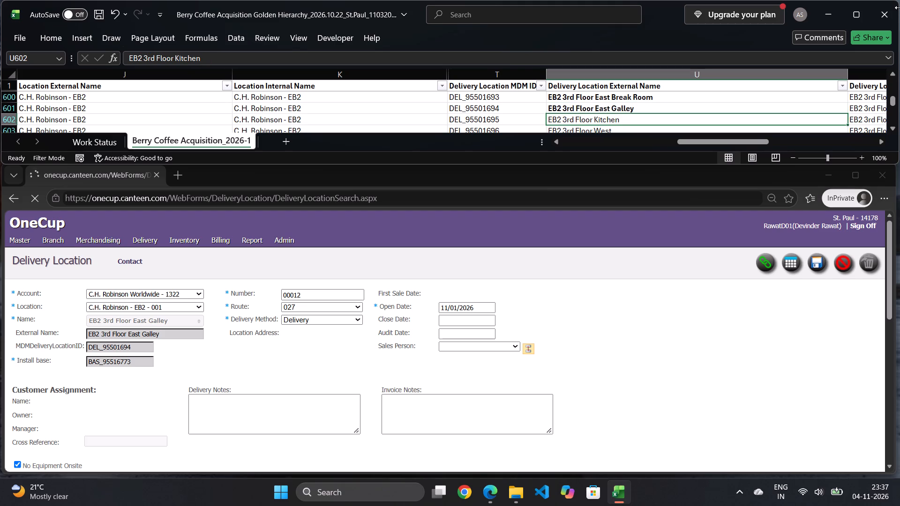
{"action": "left_click", "coordinate": [897, 130]}
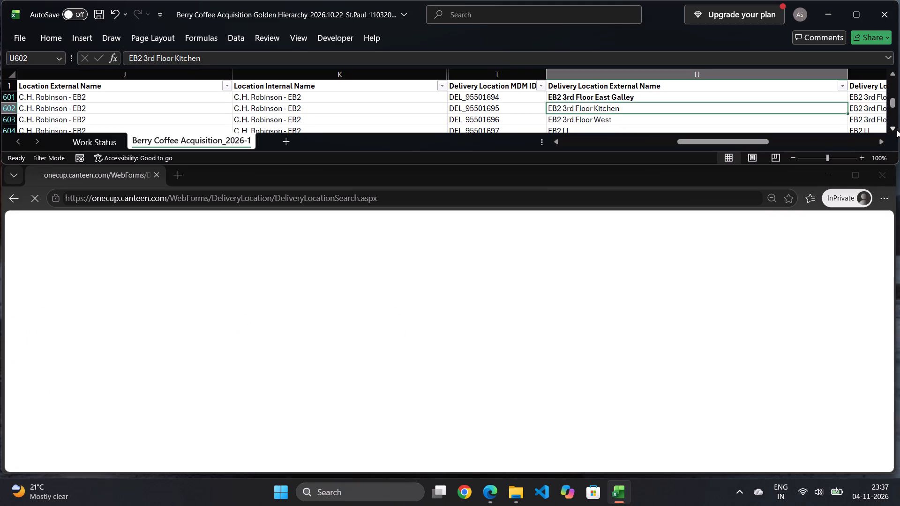
{"action": "left_click", "coordinate": [897, 130]}
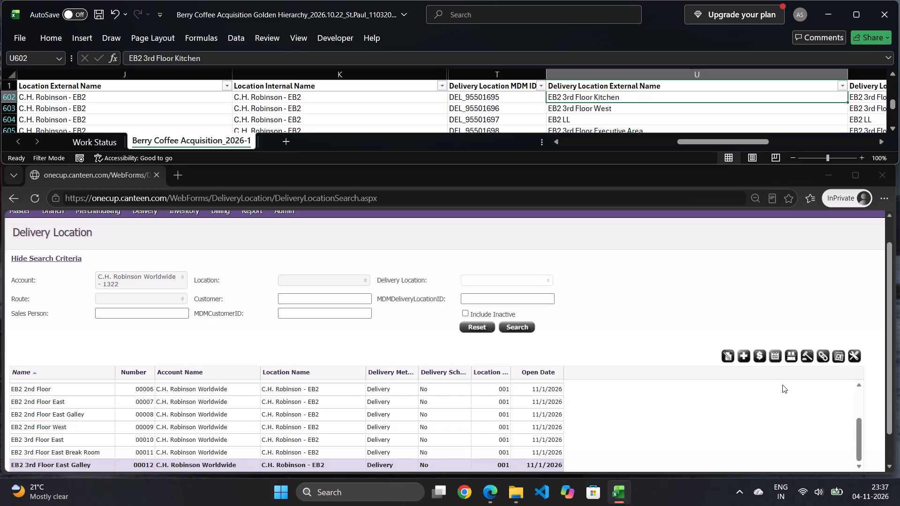
In OneCup, add and save delivery location EB2 3rd Floor Kitchen with route 027, method Delivery, open date 11/01/2026 and No Equipment Onsite.
{"action": "left_click", "coordinate": [825, 354]}
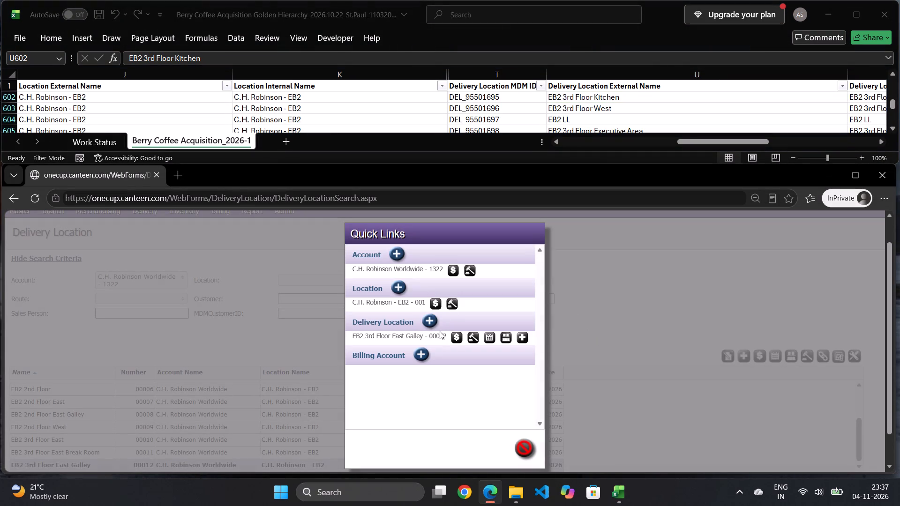
{"action": "left_click", "coordinate": [430, 325]}
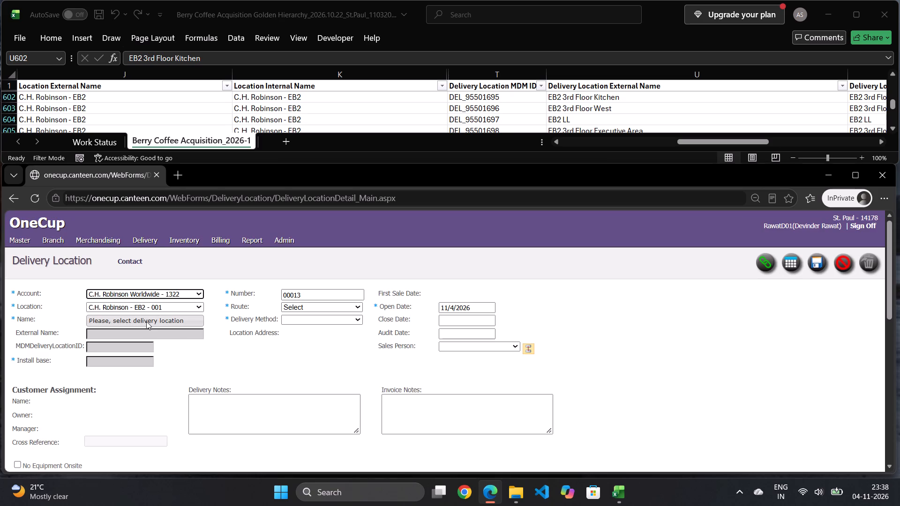
{"action": "left_click", "coordinate": [146, 321]}
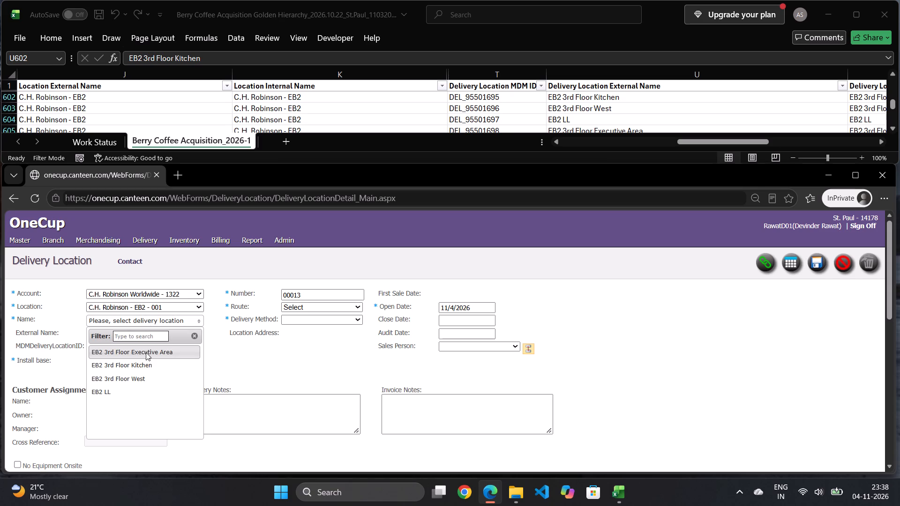
{"action": "left_click", "coordinate": [150, 351]}
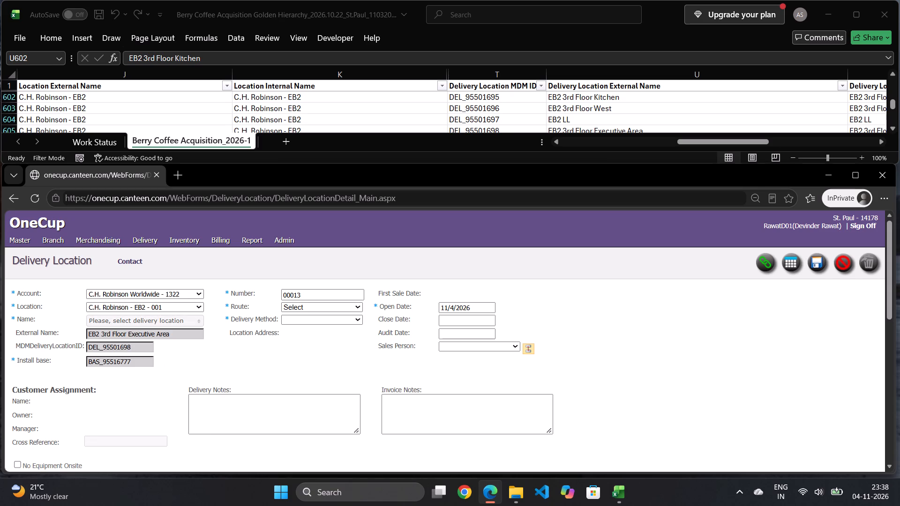
{"action": "left_click", "coordinate": [173, 320]}
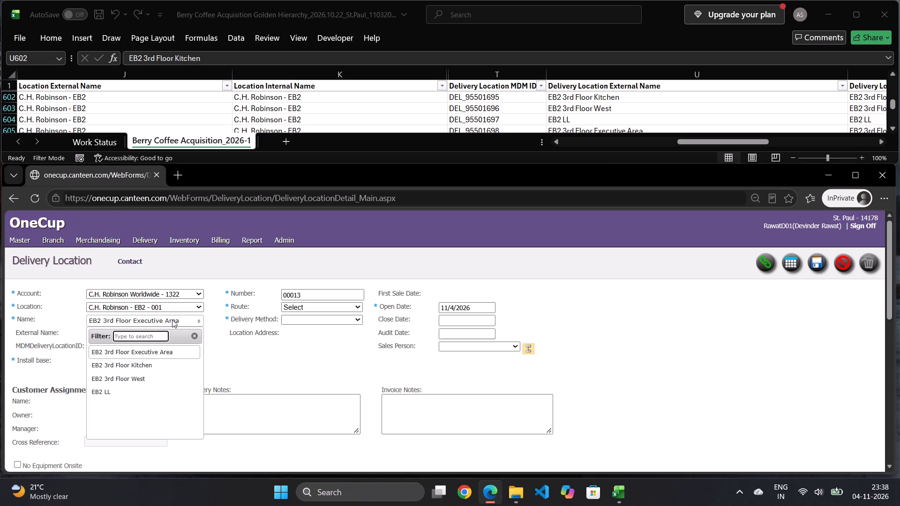
{"action": "left_click", "coordinate": [156, 364]}
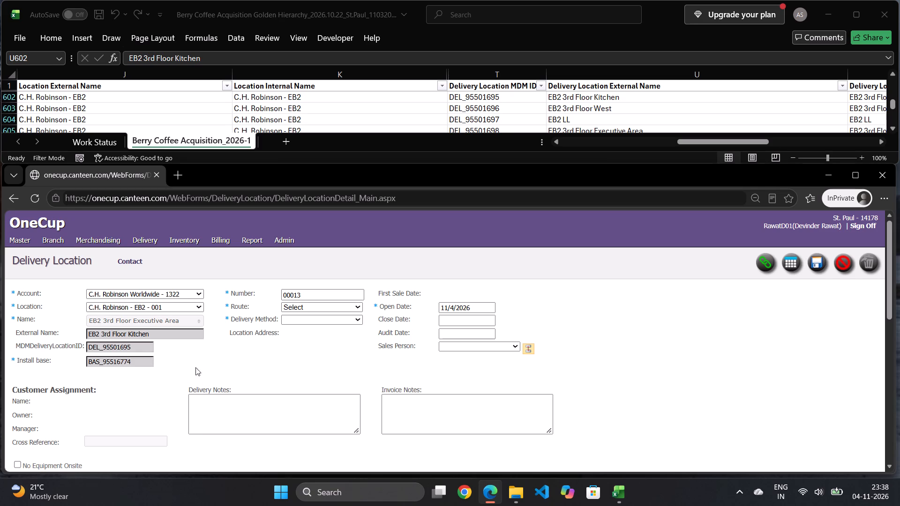
{"action": "left_click", "coordinate": [305, 307]}
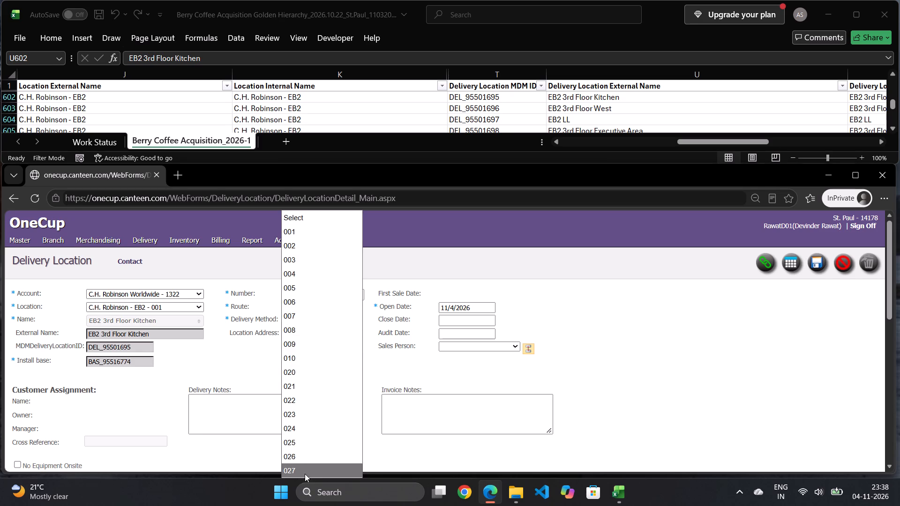
{"action": "left_click", "coordinate": [305, 474]}
{"action": "left_click", "coordinate": [313, 323]}
{"action": "left_click", "coordinate": [309, 355]}
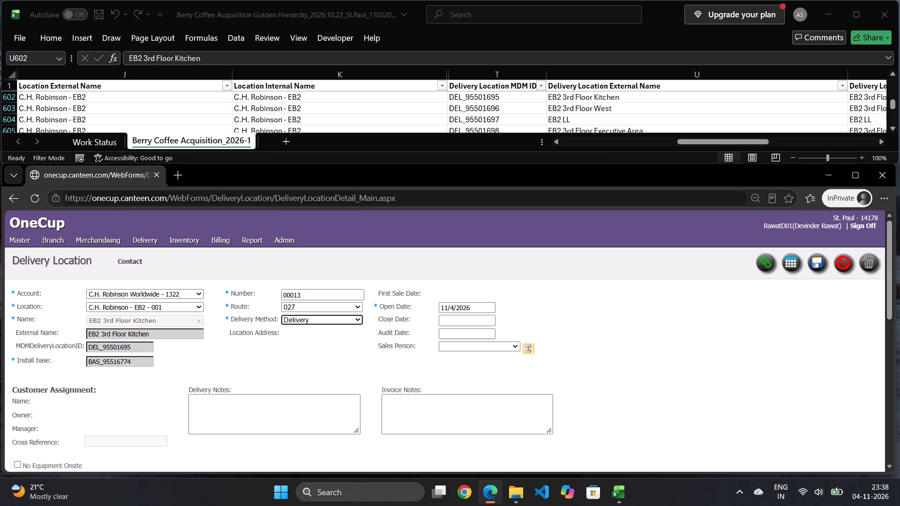
{"action": "left_click", "coordinate": [476, 306]}
{"action": "left_click", "coordinate": [451, 352]}
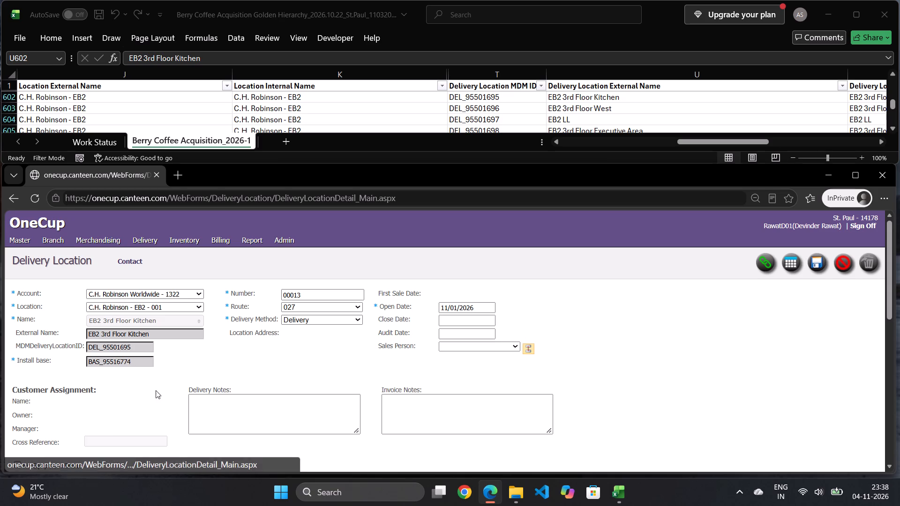
{"action": "left_click", "coordinate": [48, 463]}
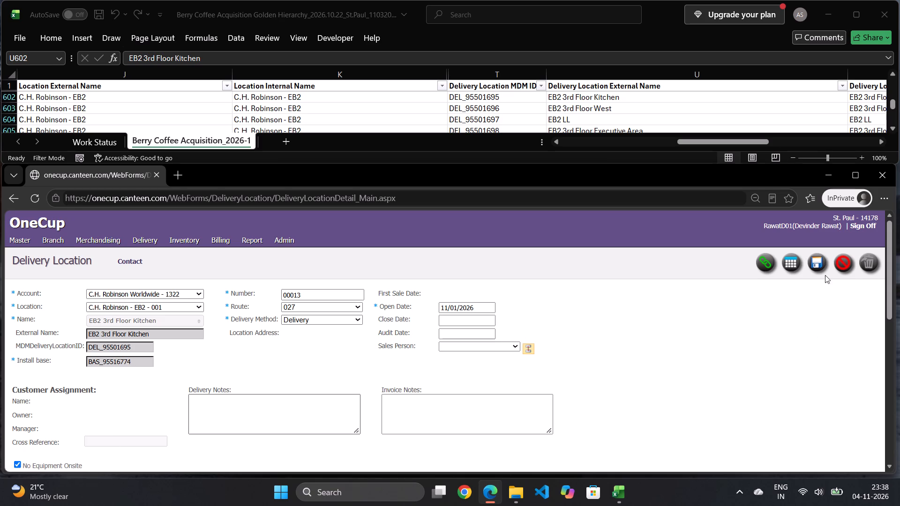
{"action": "left_click", "coordinate": [817, 264]}
In the Excel workbook, bold the EB2 3rd Floor Kitchen external name in row 602 and move to EB2 3rd Floor West.
{"action": "left_click", "coordinate": [608, 101]}
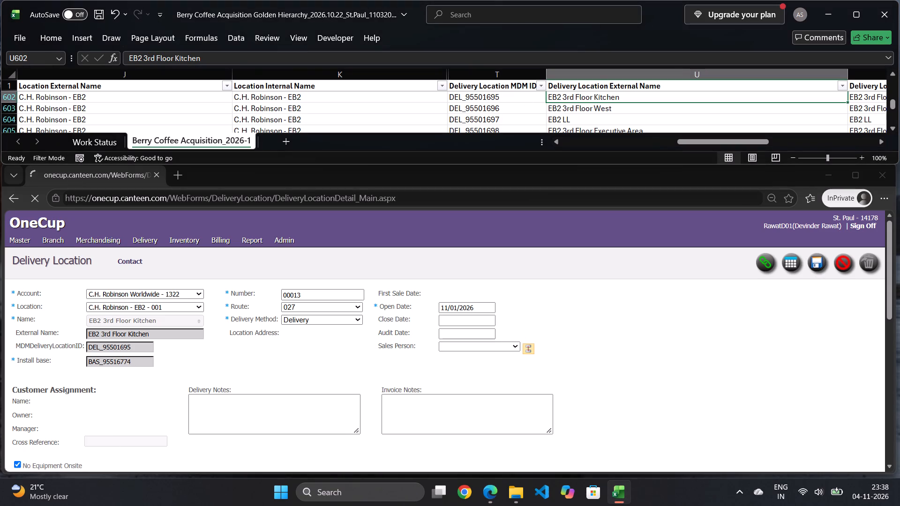
{"action": "left_click", "coordinate": [645, 97]}
{"action": "key", "text": "ctrl+b"}
{"action": "left_click", "coordinate": [630, 107]}
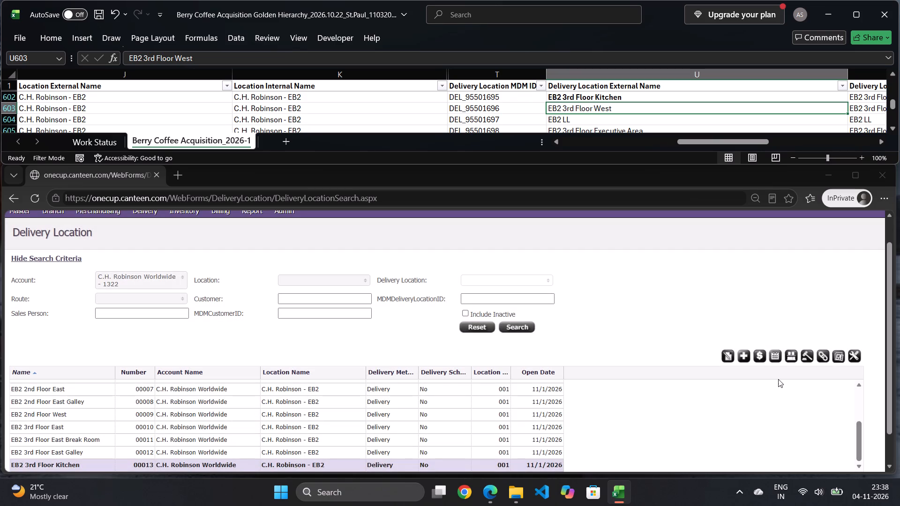
In OneCup, add and save delivery location EB2 3rd Floor West with route 027, method Delivery, open date 11/01/2026 and No Equipment Onsite.
{"action": "left_click", "coordinate": [821, 354]}
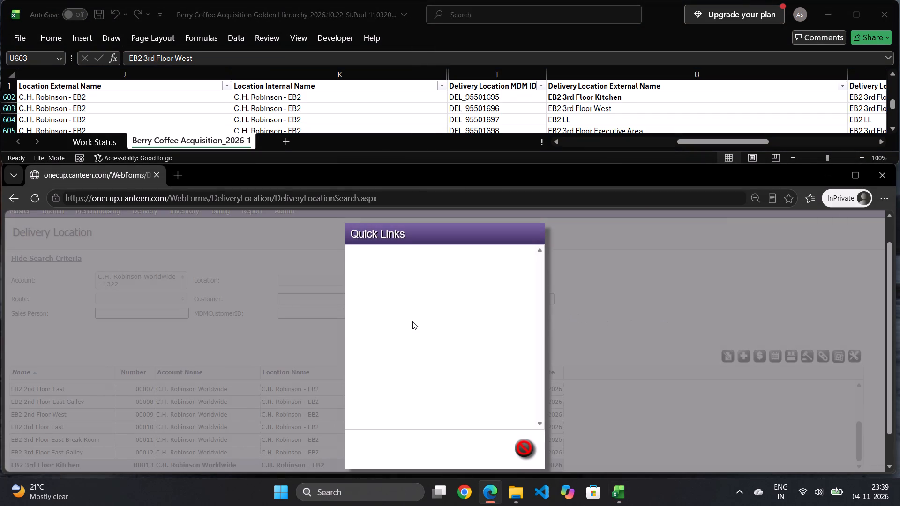
{"action": "left_click", "coordinate": [428, 323]}
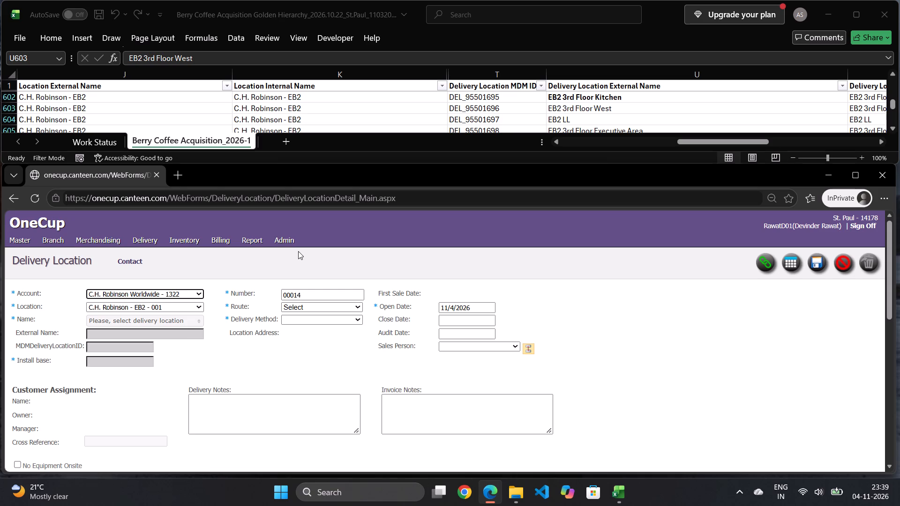
{"action": "left_click", "coordinate": [133, 320]}
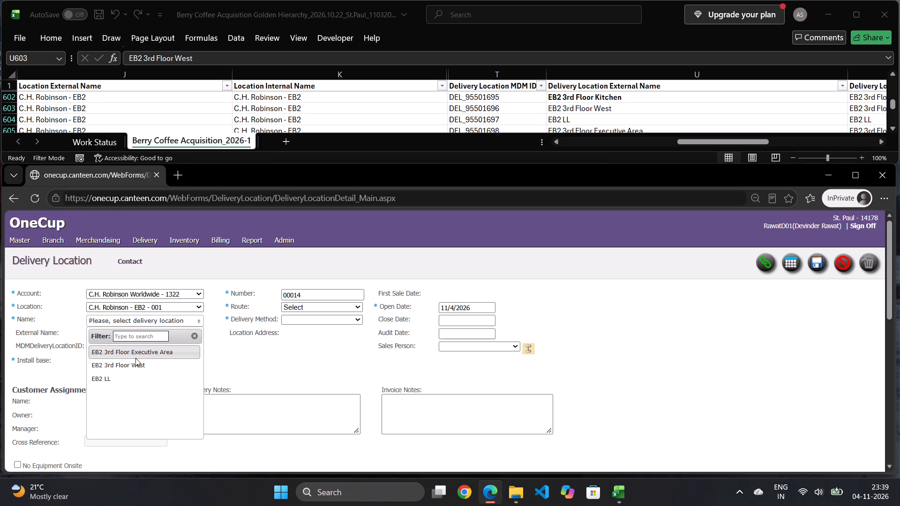
{"action": "left_click", "coordinate": [133, 363]}
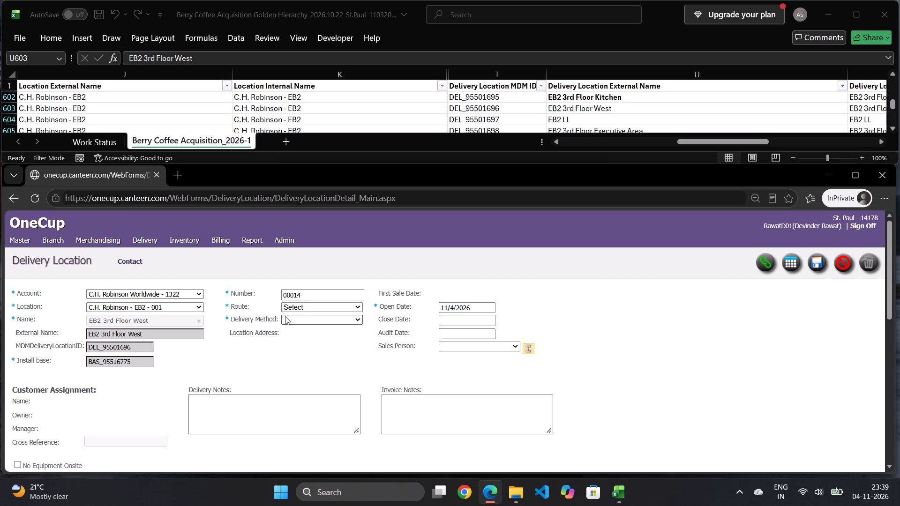
{"action": "left_click", "coordinate": [312, 310]}
{"action": "left_click", "coordinate": [298, 473]}
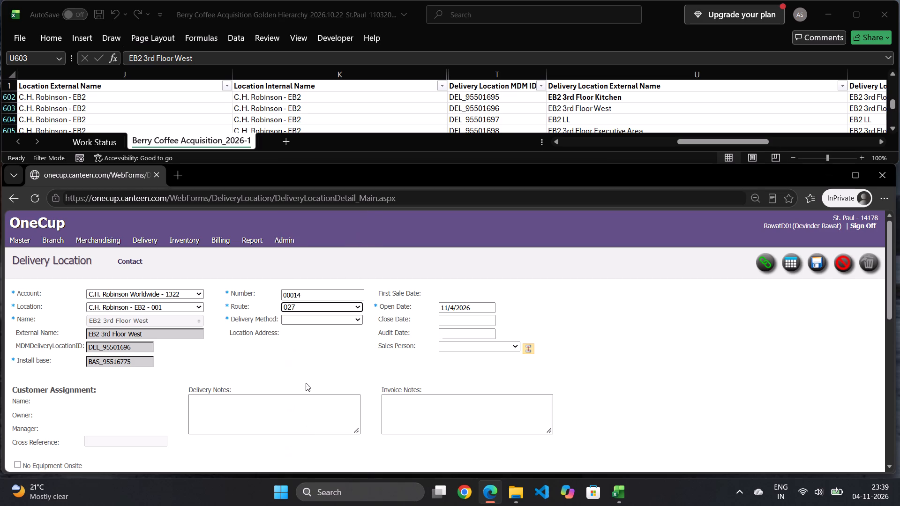
{"action": "left_click", "coordinate": [307, 317]}
{"action": "left_click", "coordinate": [302, 346]}
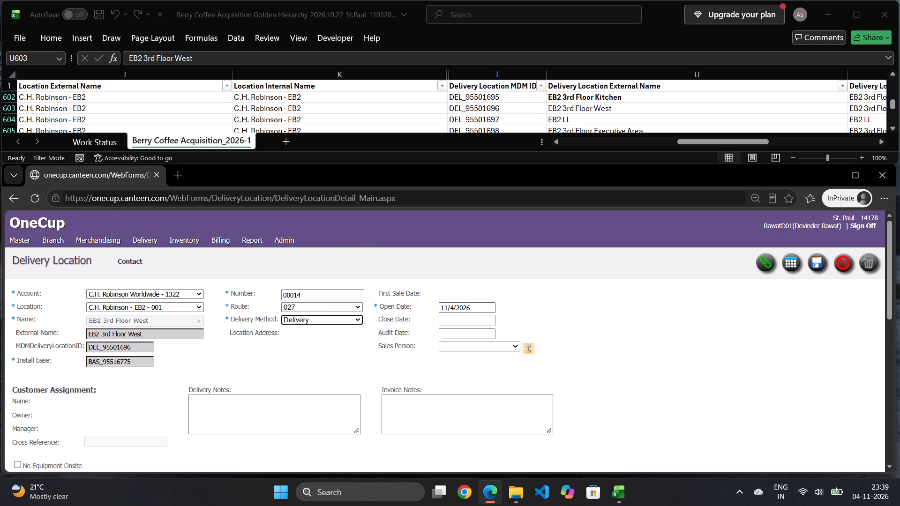
{"action": "left_click", "coordinate": [468, 304]}
{"action": "left_click", "coordinate": [450, 346]}
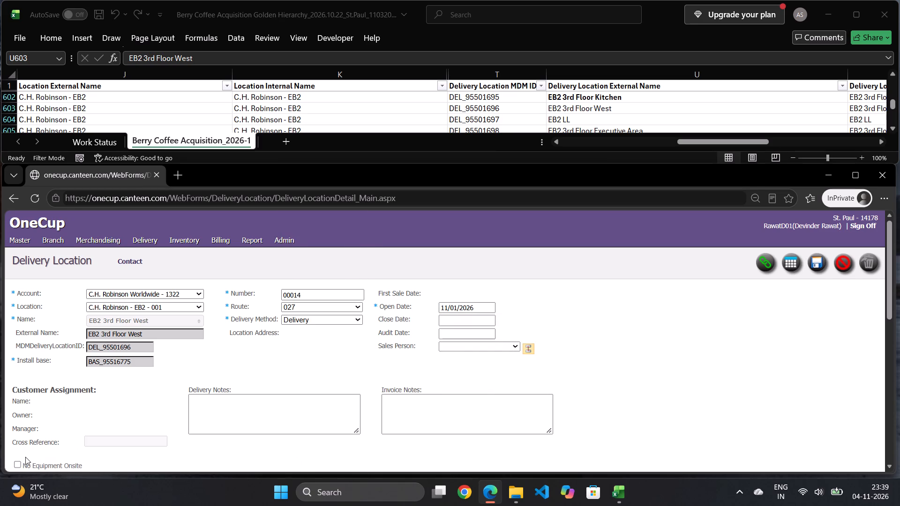
{"action": "left_click", "coordinate": [15, 466]}
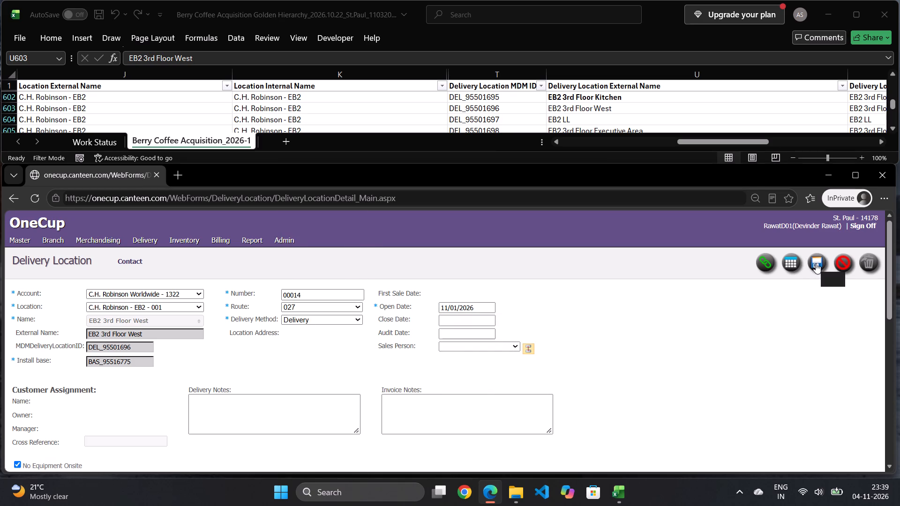
{"action": "left_click", "coordinate": [816, 263]}
In the Excel workbook, bold the EB2 3rd Floor West external name in row 603 and move to EB2 LL.
{"action": "left_click", "coordinate": [618, 113]}
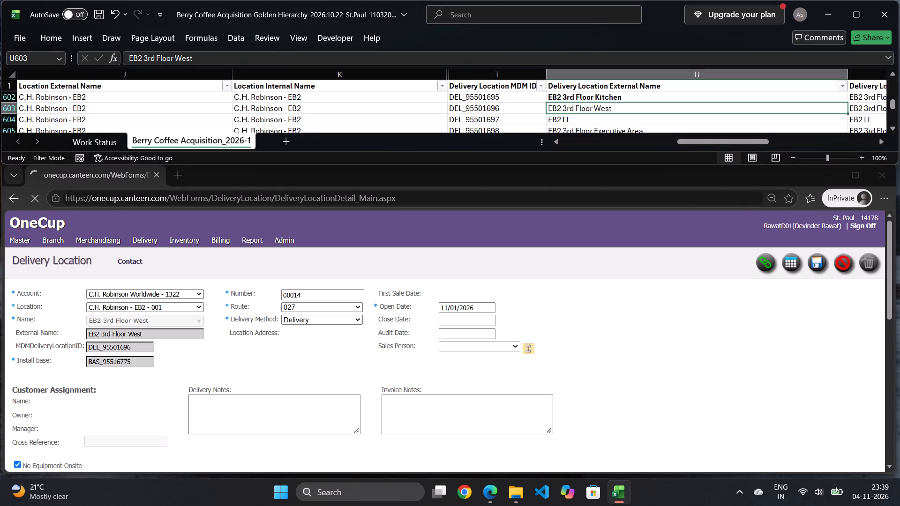
{"action": "key", "text": "ctrl+b"}
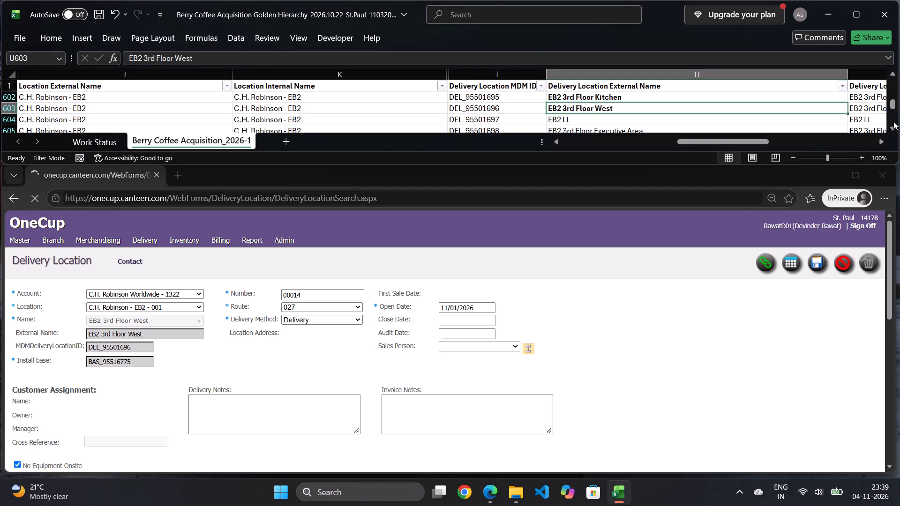
{"action": "left_click", "coordinate": [889, 126]}
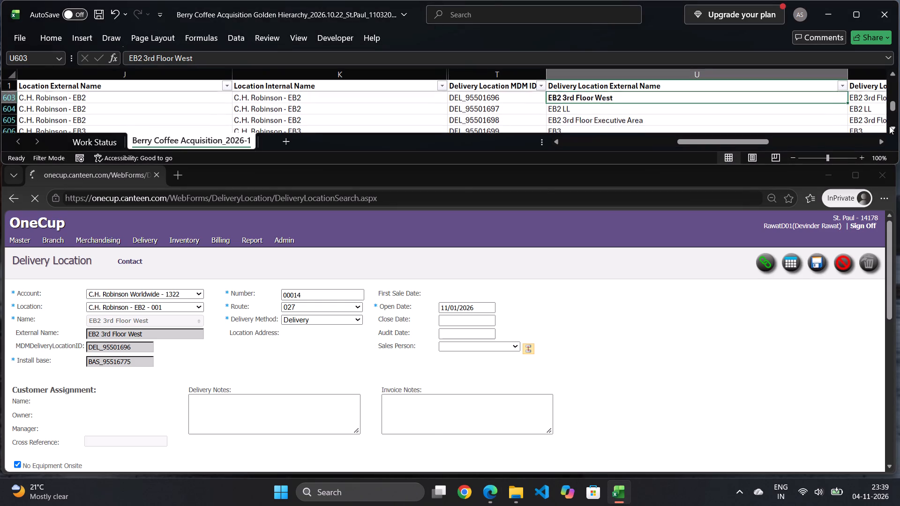
{"action": "left_click", "coordinate": [763, 110]}
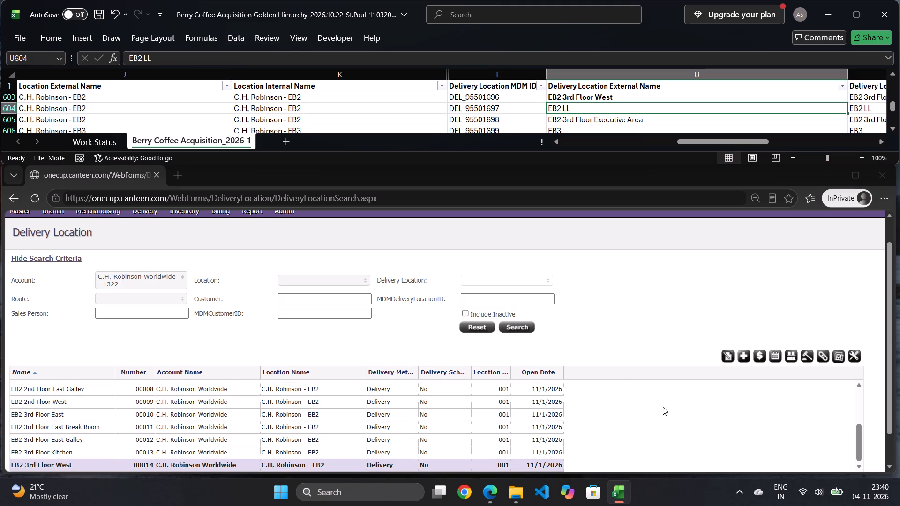
In OneCup, add and save delivery location EB2 LL with route 027, method Delivery, open date 11/01/2026 and No Equipment Onsite.
{"action": "scroll", "coordinate": [651, 414], "scroll_direction": "down", "scroll_amount": 2}
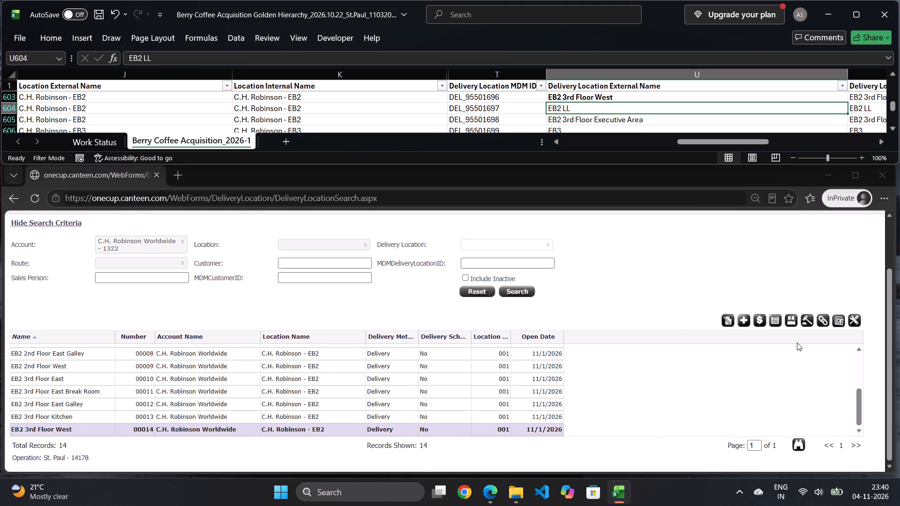
{"action": "scroll", "coordinate": [716, 388], "scroll_direction": "up", "scroll_amount": 1}
{"action": "scroll", "coordinate": [716, 388], "scroll_direction": "down", "scroll_amount": 3}
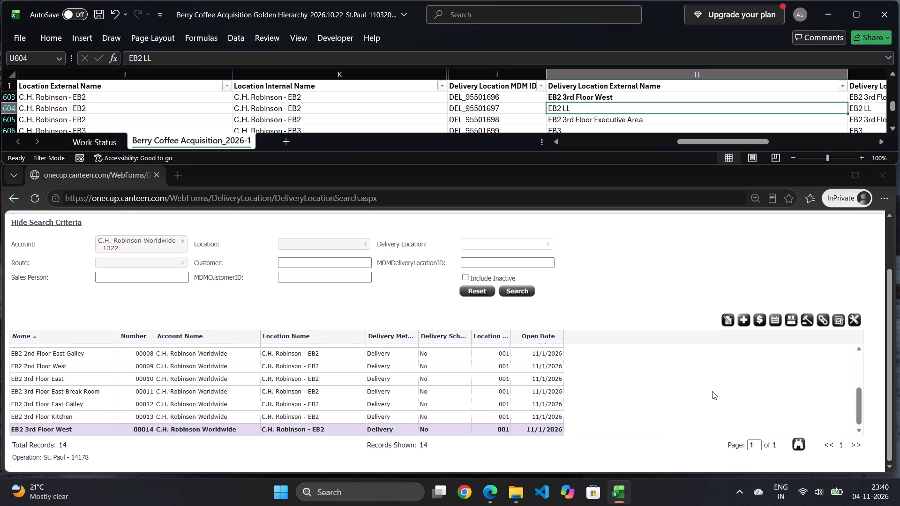
{"action": "scroll", "coordinate": [712, 391], "scroll_direction": "down", "scroll_amount": 1}
{"action": "left_click", "coordinate": [821, 317]}
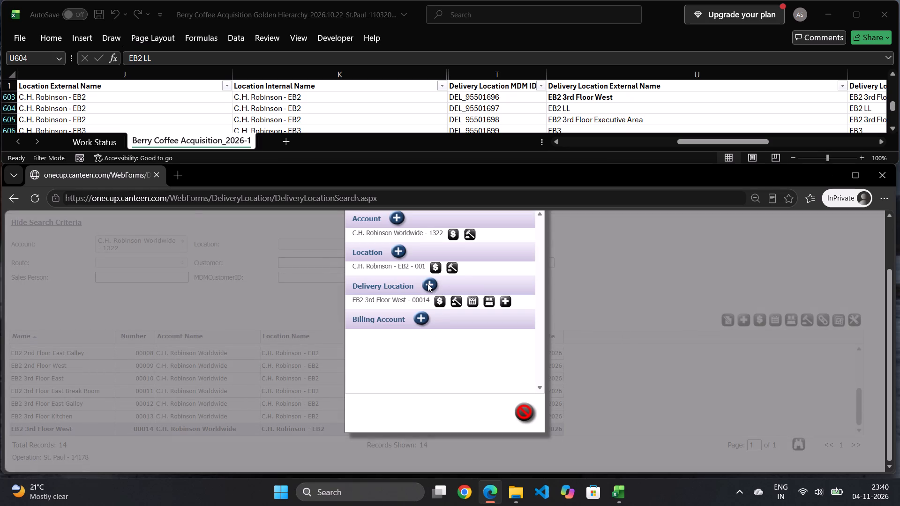
{"action": "left_click", "coordinate": [427, 283]}
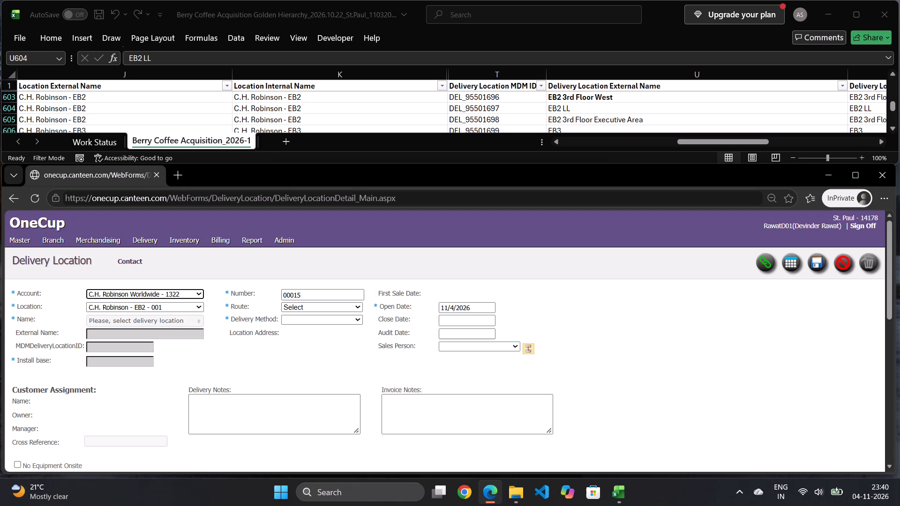
{"action": "left_click", "coordinate": [150, 318]}
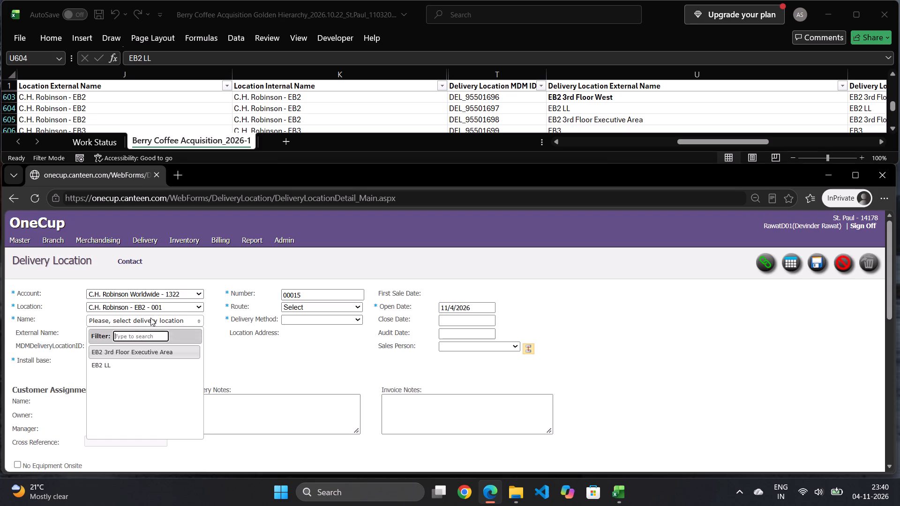
{"action": "left_click", "coordinate": [113, 369]}
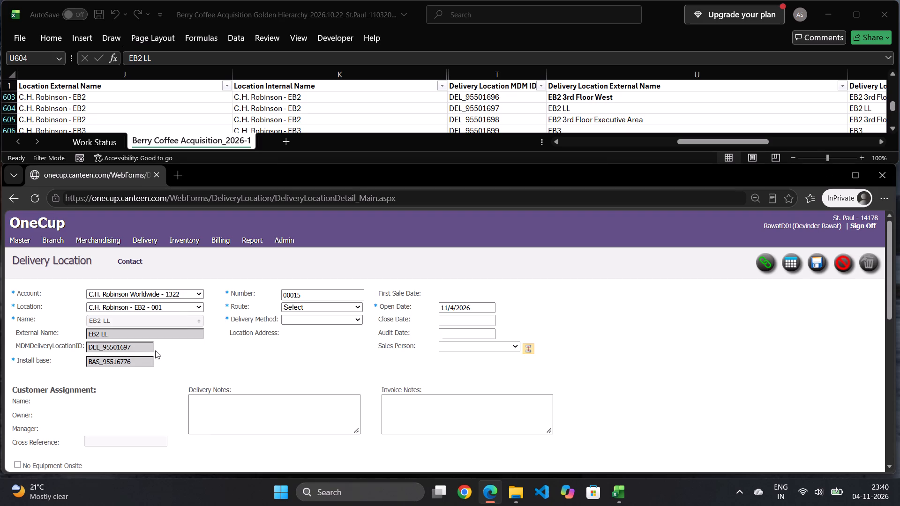
{"action": "left_click", "coordinate": [323, 307]}
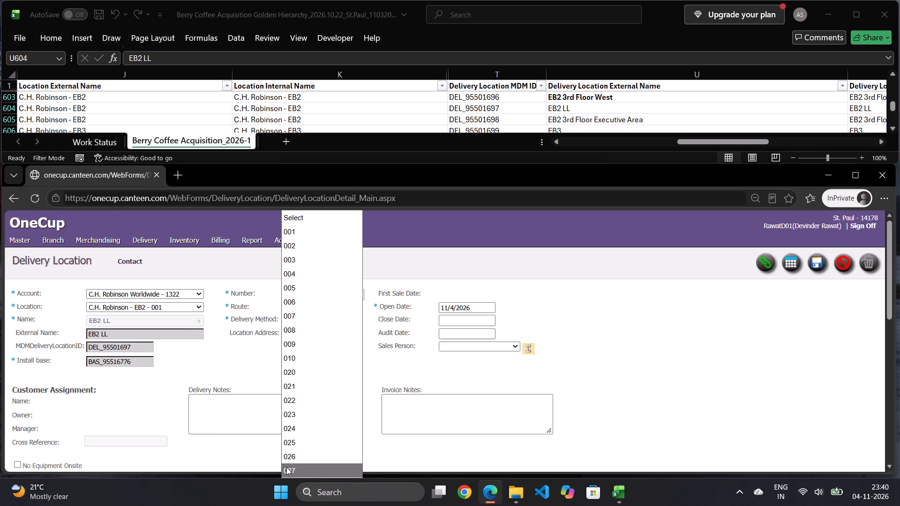
{"action": "left_click", "coordinate": [286, 467]}
{"action": "left_click", "coordinate": [305, 321]}
{"action": "left_click", "coordinate": [301, 345]}
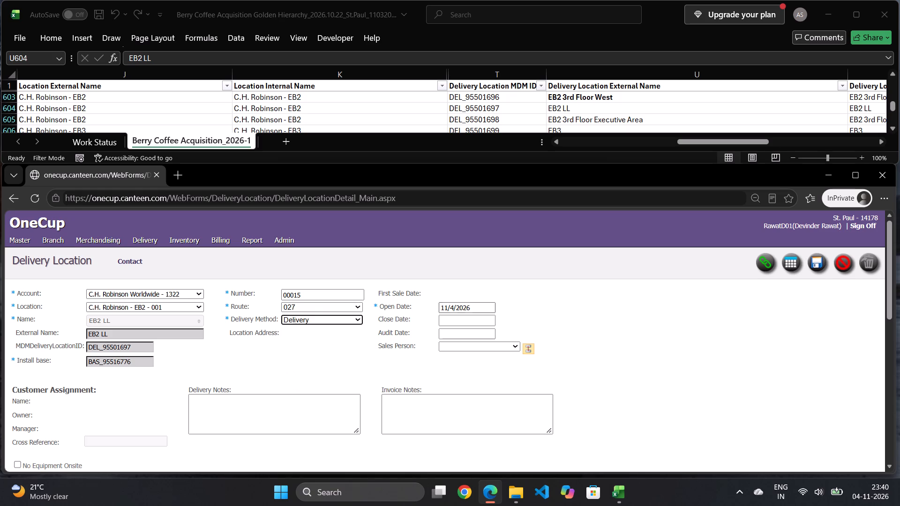
{"action": "left_click", "coordinate": [459, 313]}
{"action": "left_click", "coordinate": [469, 309]}
{"action": "left_click", "coordinate": [448, 347]}
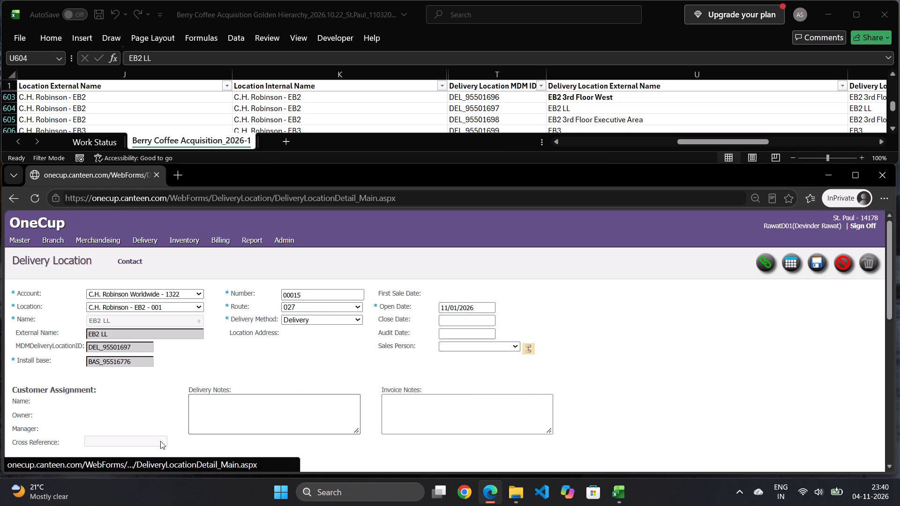
{"action": "left_click", "coordinate": [16, 464]}
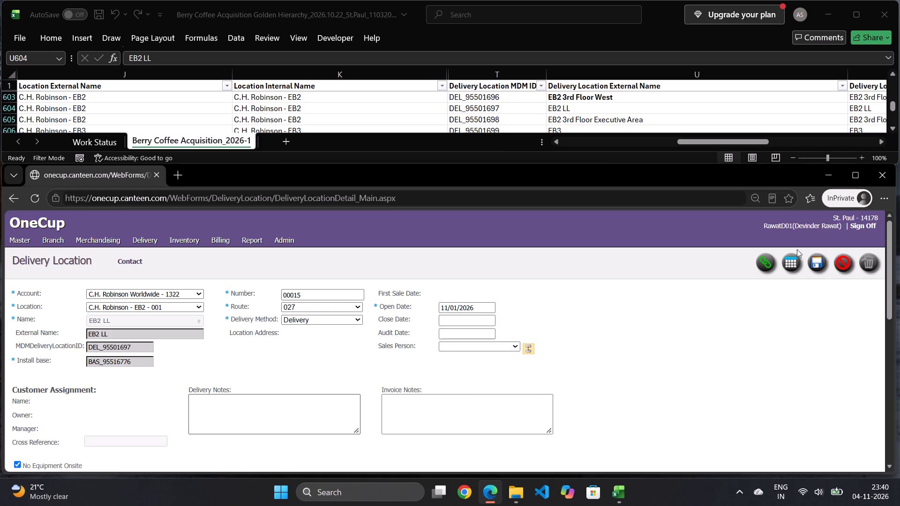
{"action": "left_click", "coordinate": [820, 261]}
In the Excel workbook, bold the EB2 LL external name in row 604 and move to EB2 3rd Floor Executive Area.
{"action": "left_click", "coordinate": [646, 105]}
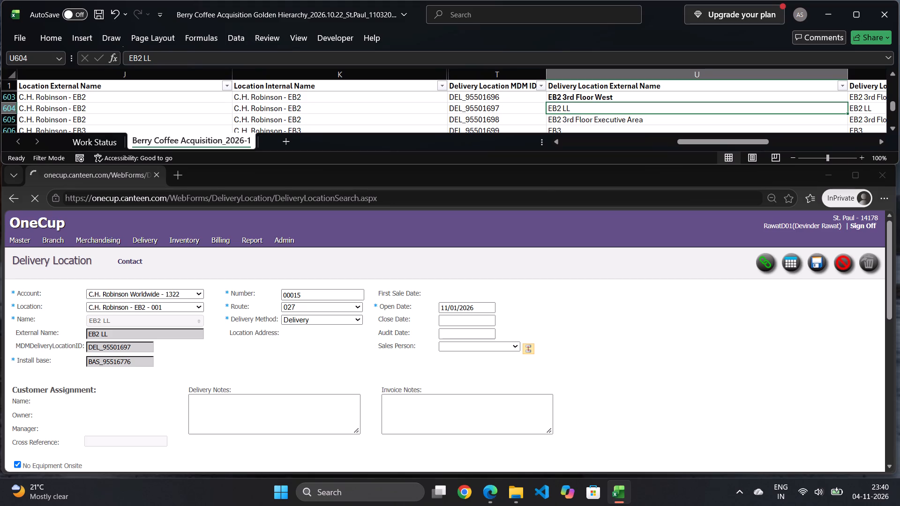
{"action": "key", "text": "ctrl+b"}
{"action": "left_click", "coordinate": [682, 123]}
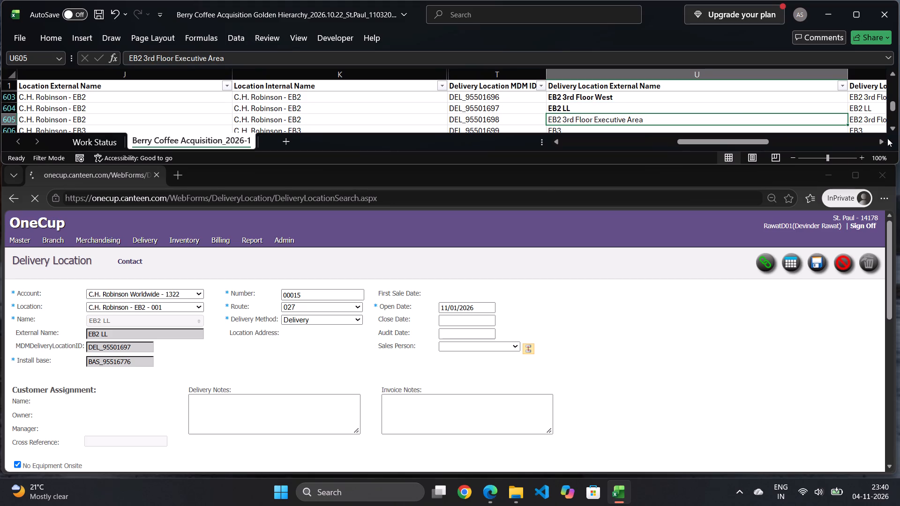
{"action": "left_click", "coordinate": [892, 132]}
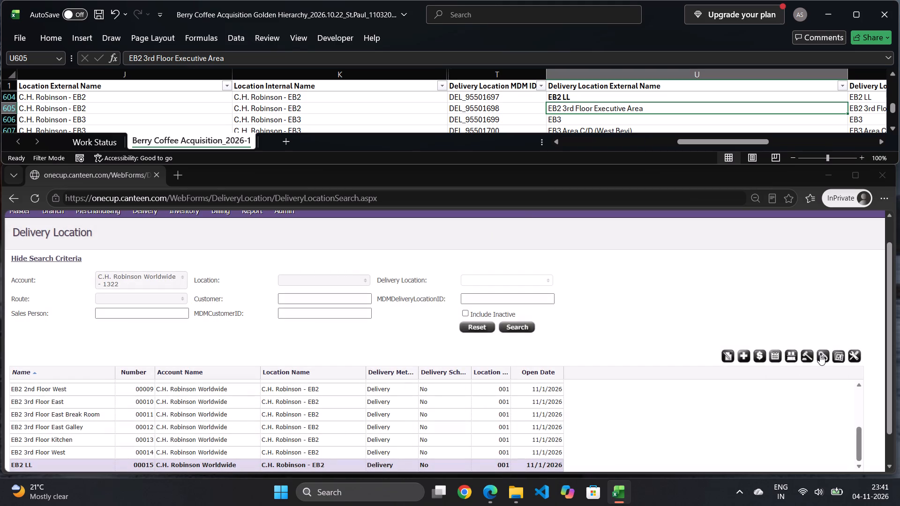
In OneCup, start a new delivery location record under C.H. Robinson - EB2.
{"action": "left_click", "coordinate": [820, 355]}
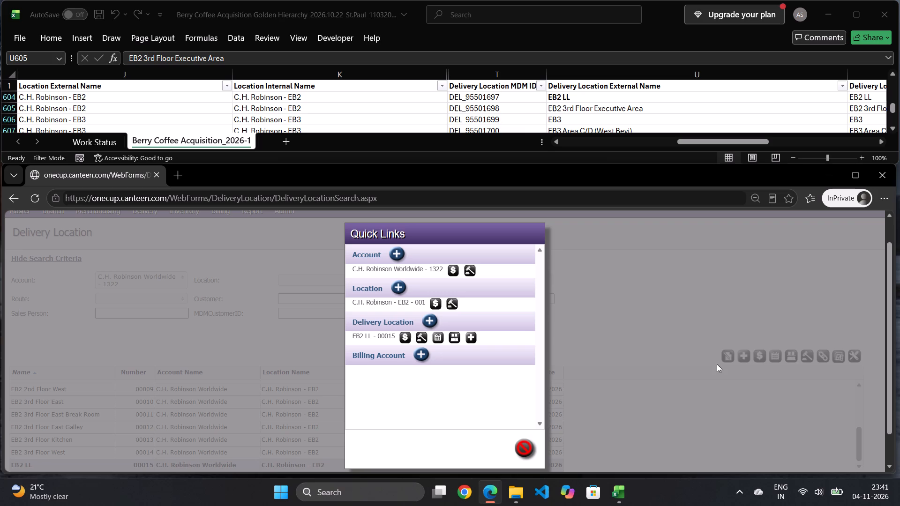
{"action": "left_click", "coordinate": [429, 320]}
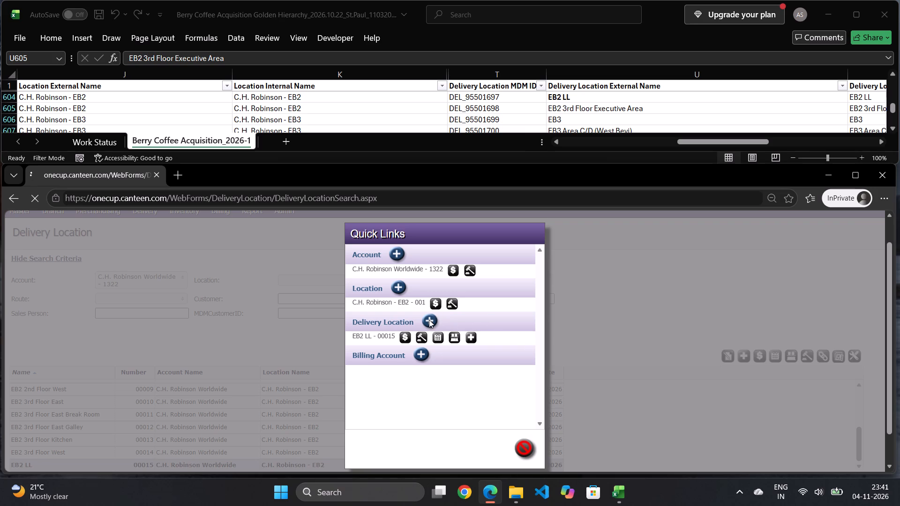
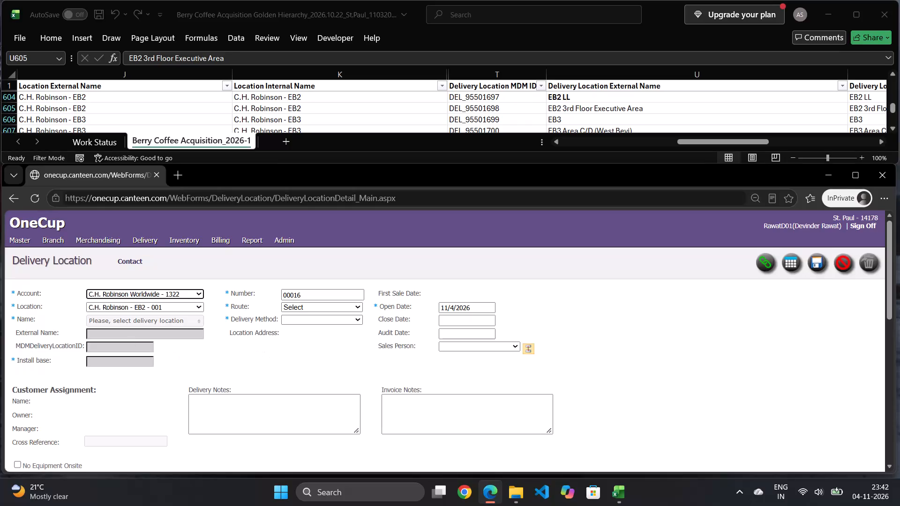
In OneCup, add and save delivery location EB2 3rd Floor Executive Area with route 027, method Delivery, open date 11/01/2026 and No Equipment Onsite.
{"action": "left_click", "coordinate": [138, 324]}
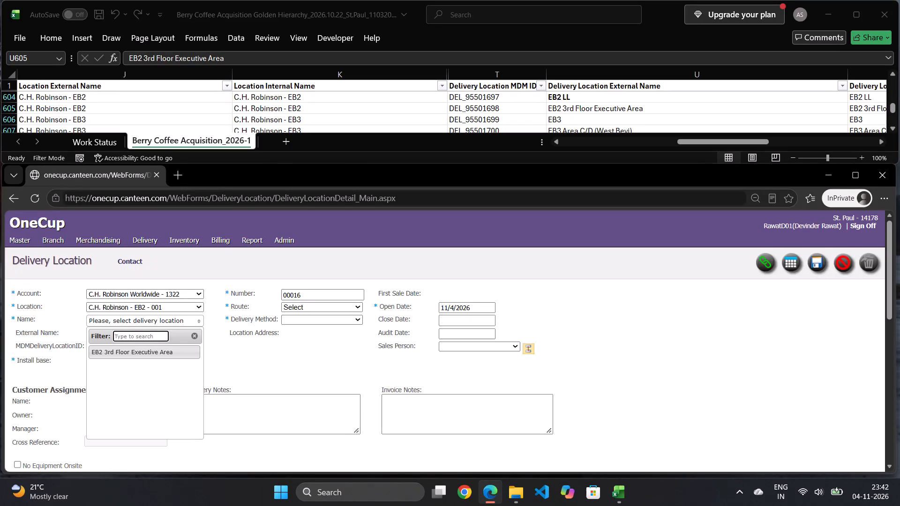
{"action": "left_click", "coordinate": [124, 356]}
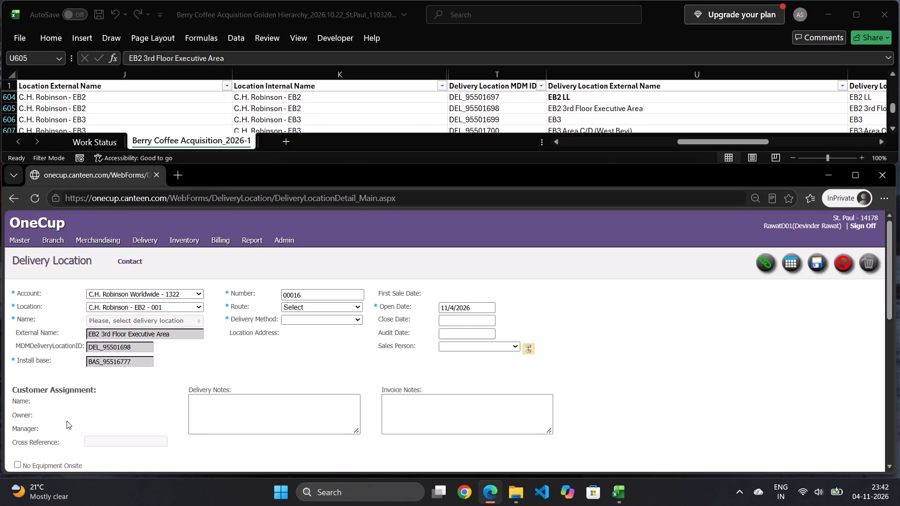
{"action": "left_click", "coordinate": [37, 462]}
{"action": "left_click", "coordinate": [326, 308]}
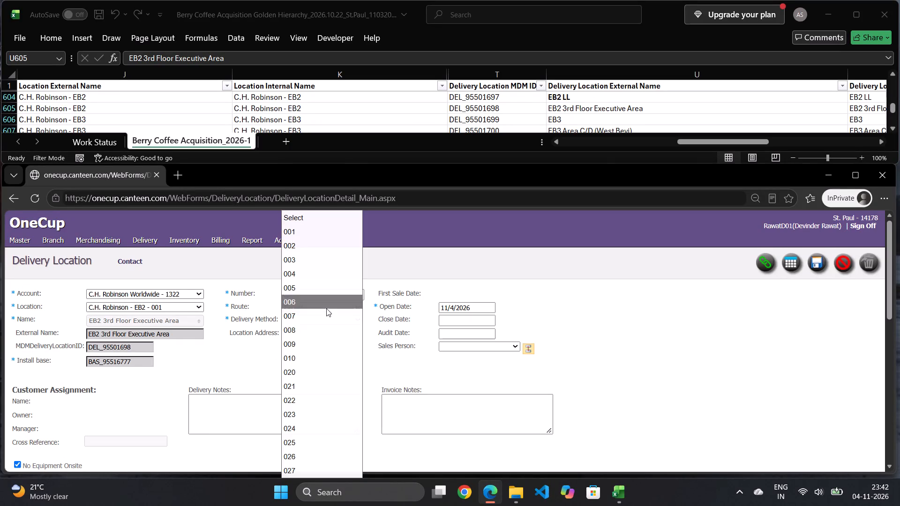
{"action": "left_click", "coordinate": [297, 469]}
{"action": "left_click", "coordinate": [325, 316]}
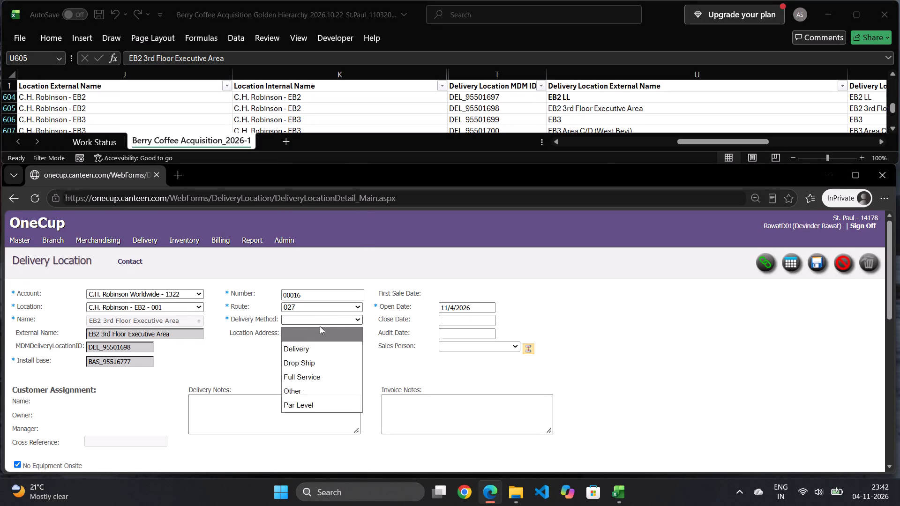
{"action": "left_click", "coordinate": [307, 348]}
{"action": "left_click", "coordinate": [485, 303]}
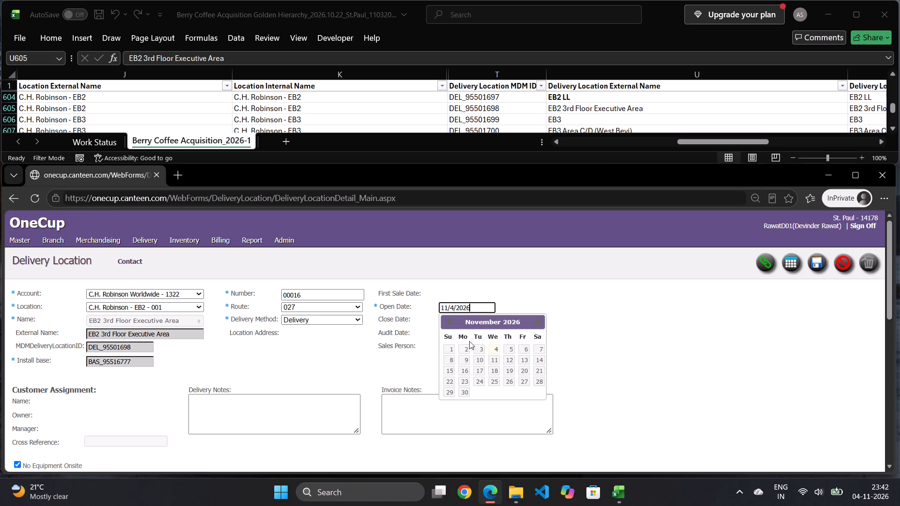
{"action": "left_click", "coordinate": [450, 347]}
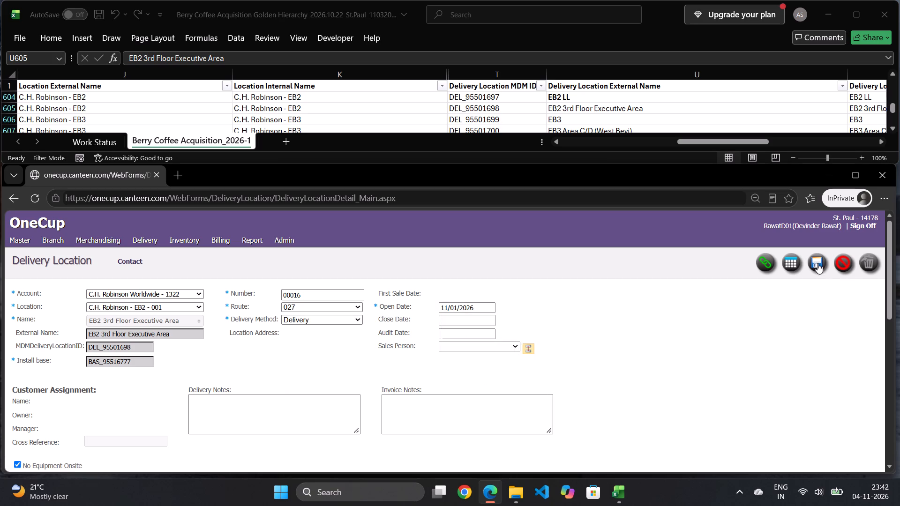
{"action": "left_click", "coordinate": [817, 263]}
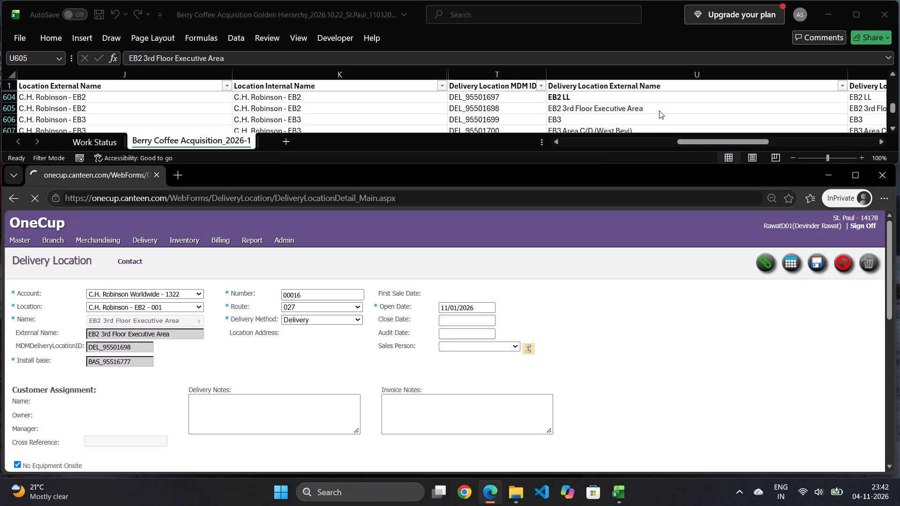
In the Excel workbook, bold the EB2 3rd Floor Executive Area external name in row 605 and move to EB3.
{"action": "left_click", "coordinate": [659, 110]}
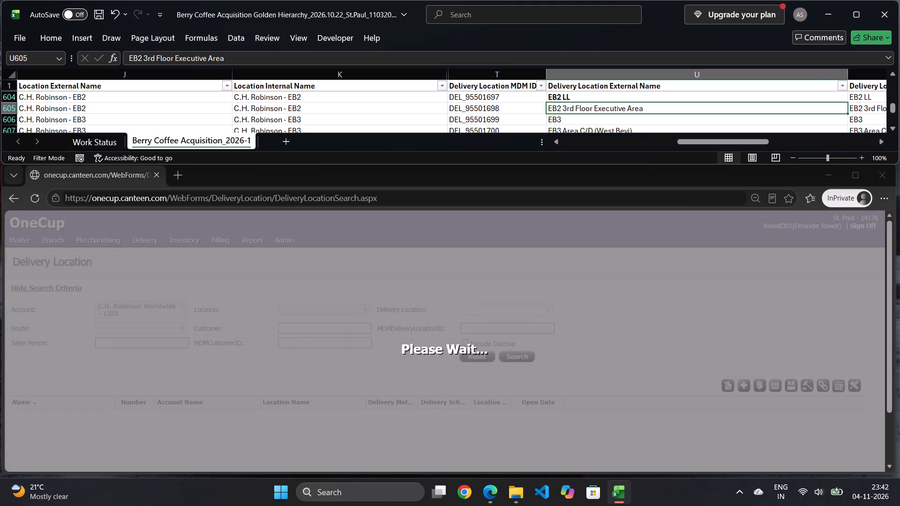
{"action": "right_click", "coordinate": [659, 110]}
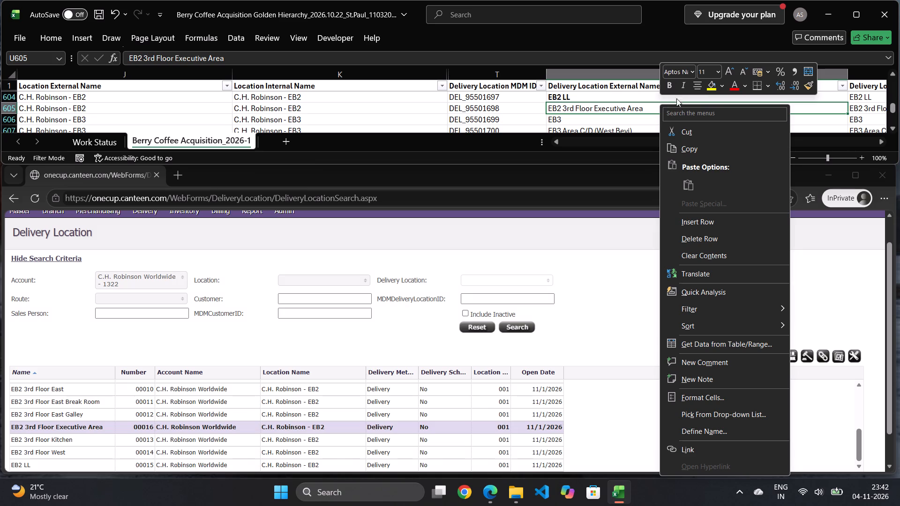
{"action": "left_click", "coordinate": [671, 85]}
{"action": "left_click", "coordinate": [582, 118]}
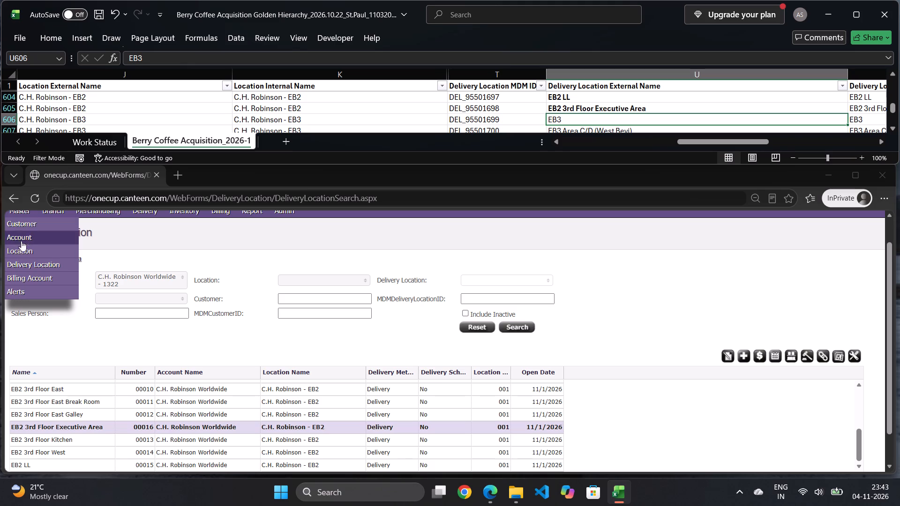
In OneCup, open the location list and start a new delivery location record under C.H. Robinson - EB3.
{"action": "left_click", "coordinate": [20, 248]}
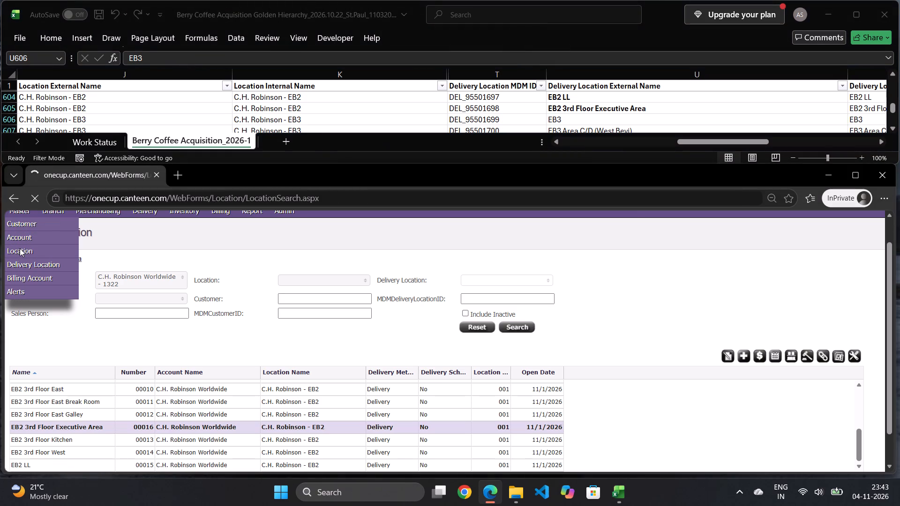
{"action": "left_click", "coordinate": [893, 125]}
{"action": "left_click", "coordinate": [893, 125]}
{"action": "left_click", "coordinate": [893, 125]}
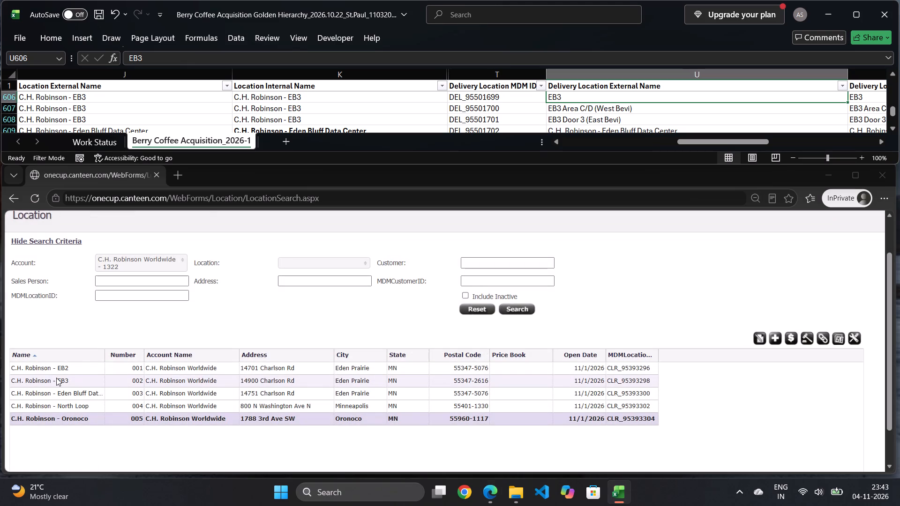
{"action": "left_click", "coordinate": [56, 378]}
{"action": "left_click", "coordinate": [821, 338]}
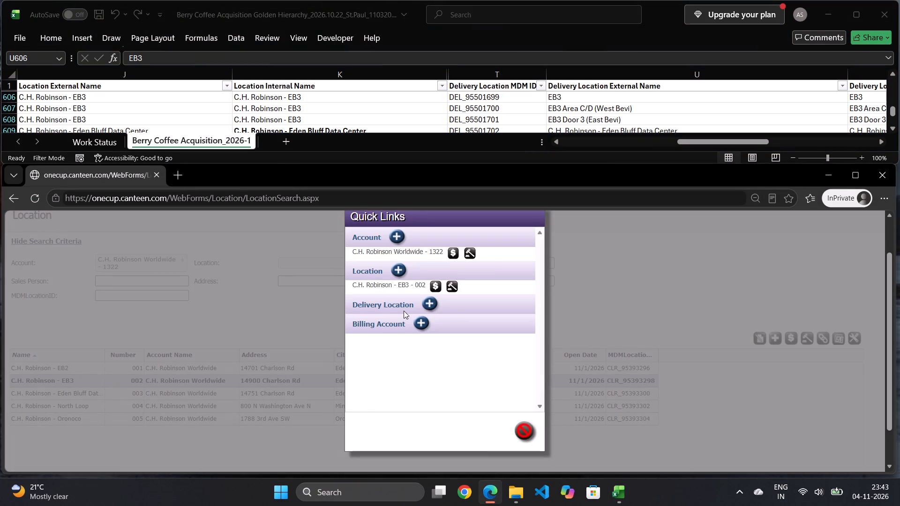
{"action": "left_click", "coordinate": [431, 304]}
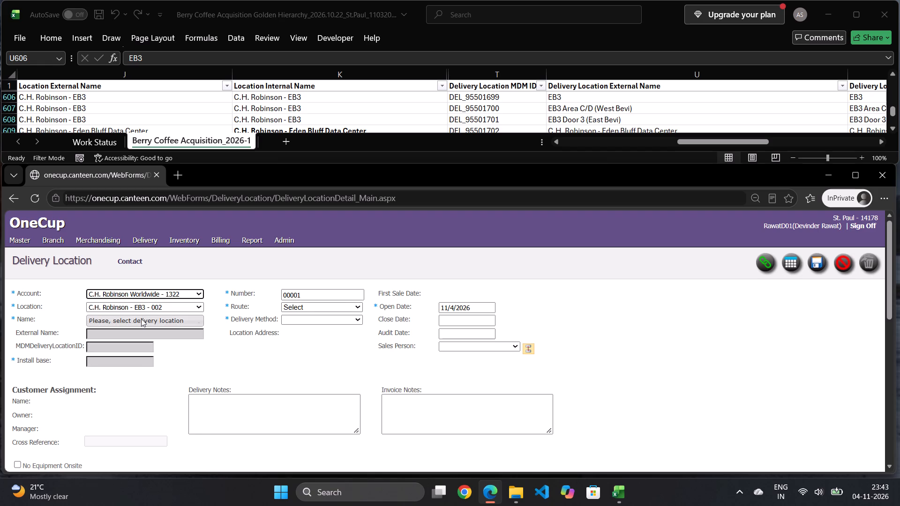
Add and save delivery location EB3 with route 027, method Delivery, open date 11/01/2026 and No Equipment Onsite.
{"action": "left_click", "coordinate": [141, 319]}
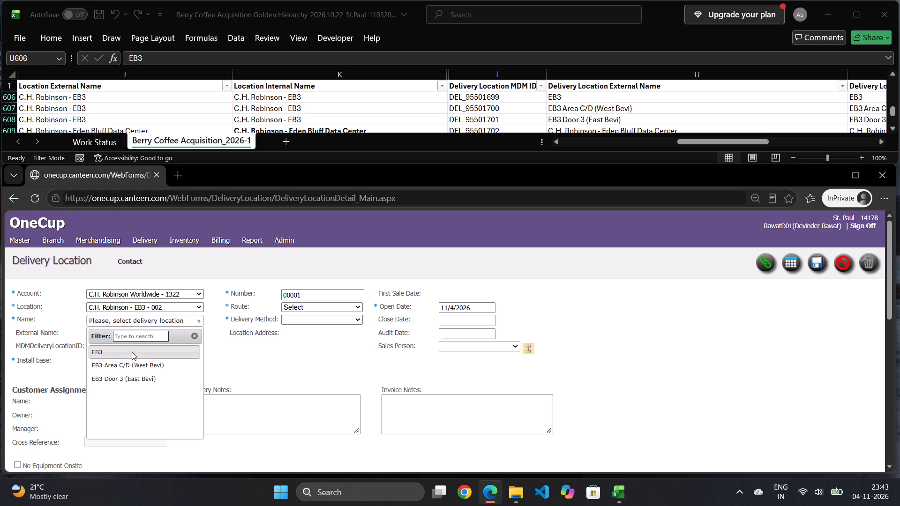
{"action": "left_click", "coordinate": [132, 352]}
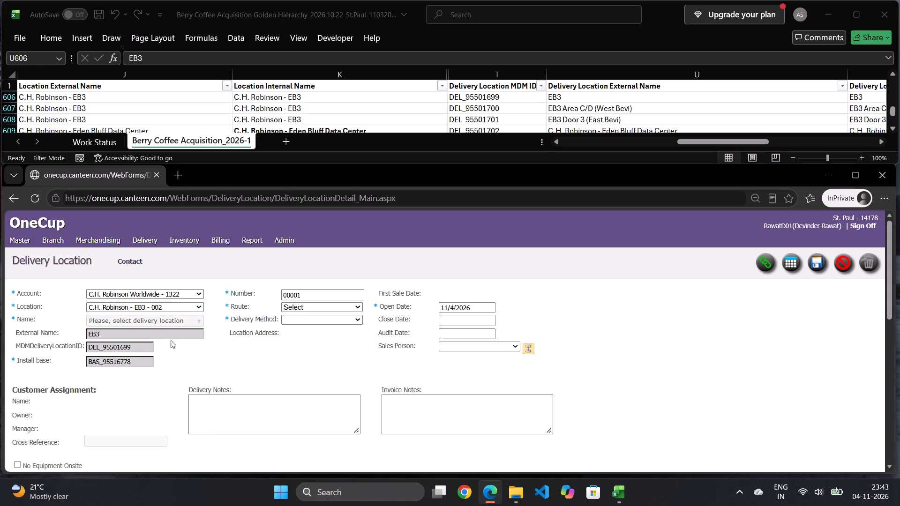
{"action": "left_click", "coordinate": [284, 304]}
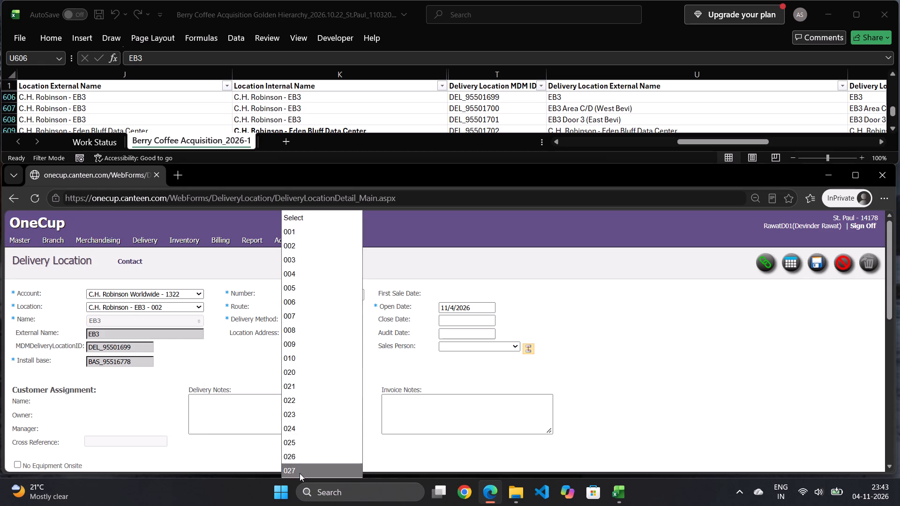
{"action": "left_click", "coordinate": [299, 474]}
{"action": "left_click", "coordinate": [318, 320]}
{"action": "left_click", "coordinate": [314, 345]}
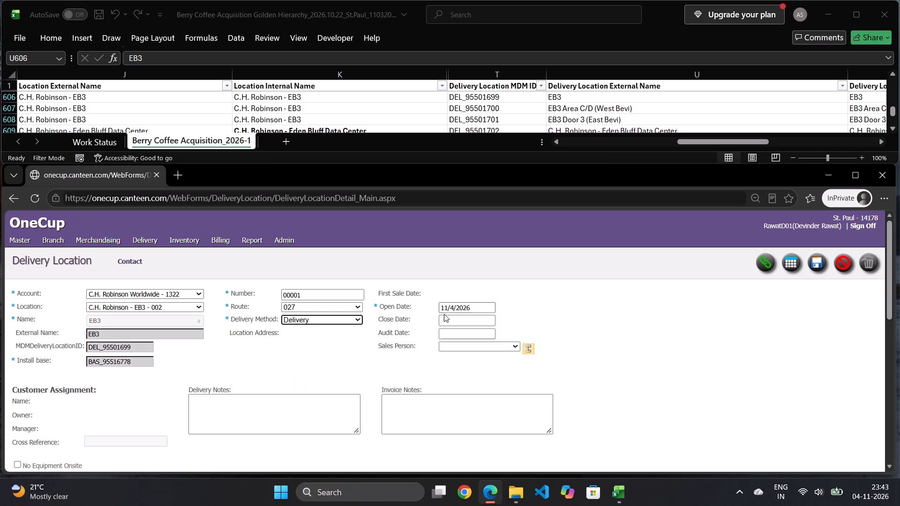
{"action": "left_click", "coordinate": [463, 303]}
{"action": "left_click", "coordinate": [451, 352]}
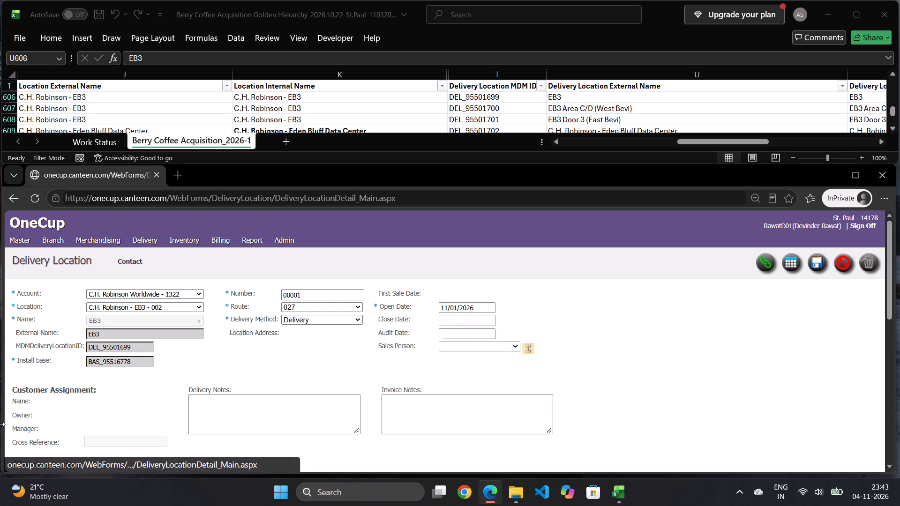
{"action": "left_click", "coordinate": [18, 467]}
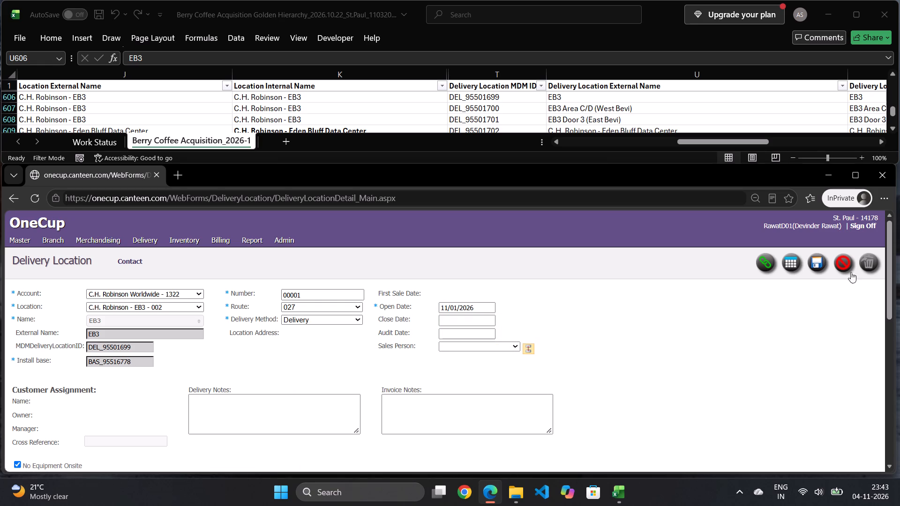
{"action": "left_click", "coordinate": [819, 266]}
In the Excel workbook, bold the EB3 external name in row 606 and move to EB3 Area C/D (West Bevi).
{"action": "left_click", "coordinate": [567, 92]}
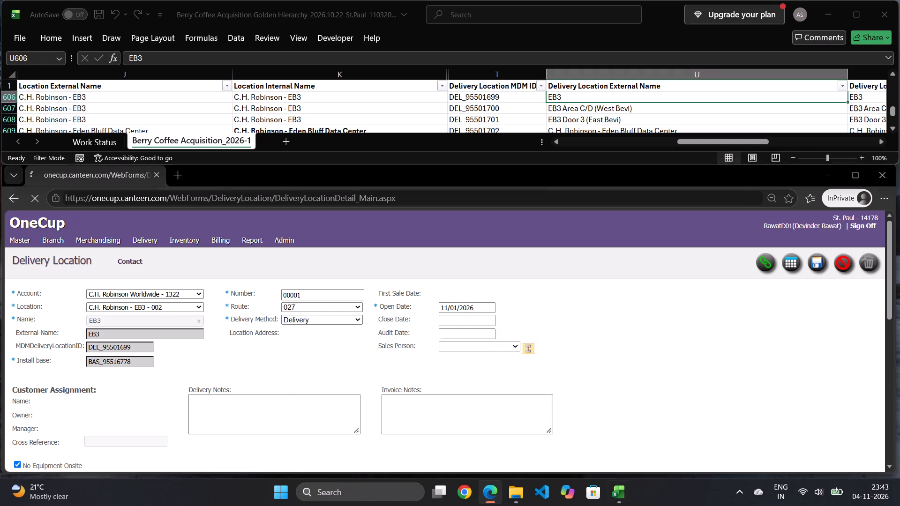
{"action": "key", "text": "ctrl+b"}
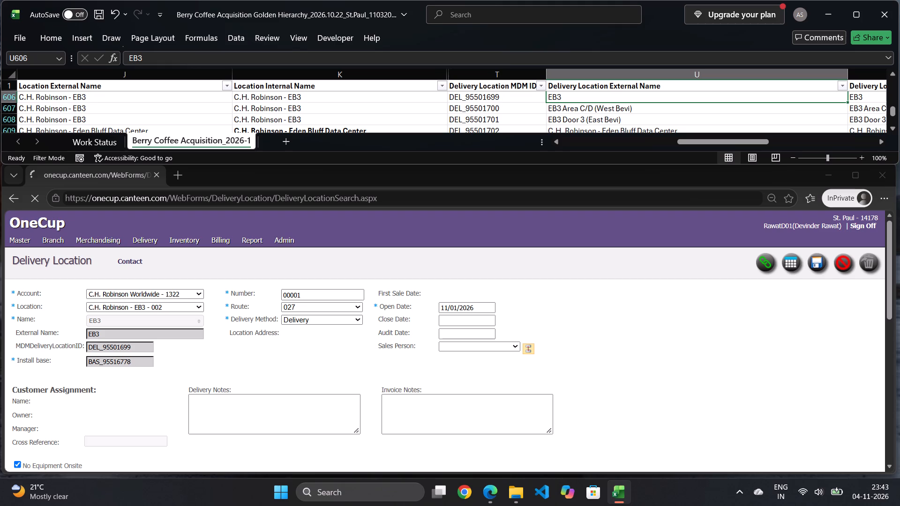
{"action": "left_click", "coordinate": [570, 106]}
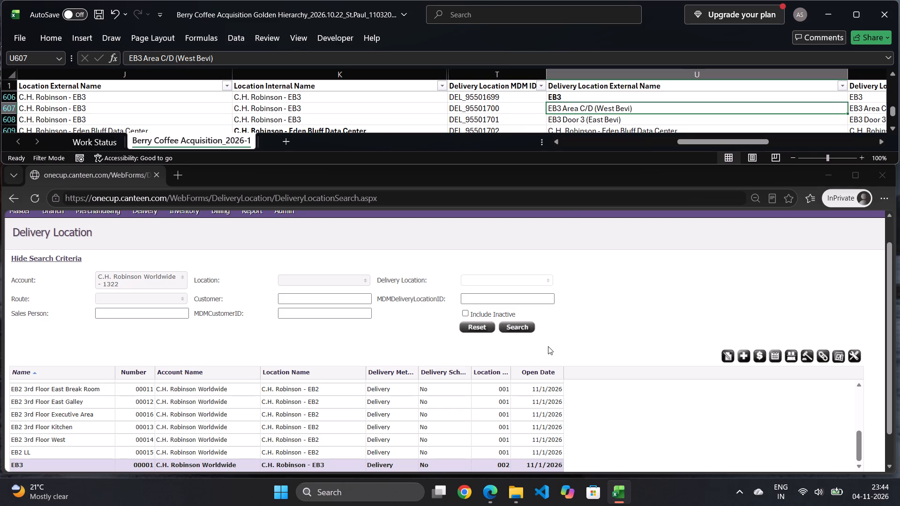
In OneCup, create delivery location EB3 Area C/D (West Bevi) under EB3 with route 027, method Delivery and open date 11/01/2026, and try to save it.
{"action": "left_click", "coordinate": [825, 354]}
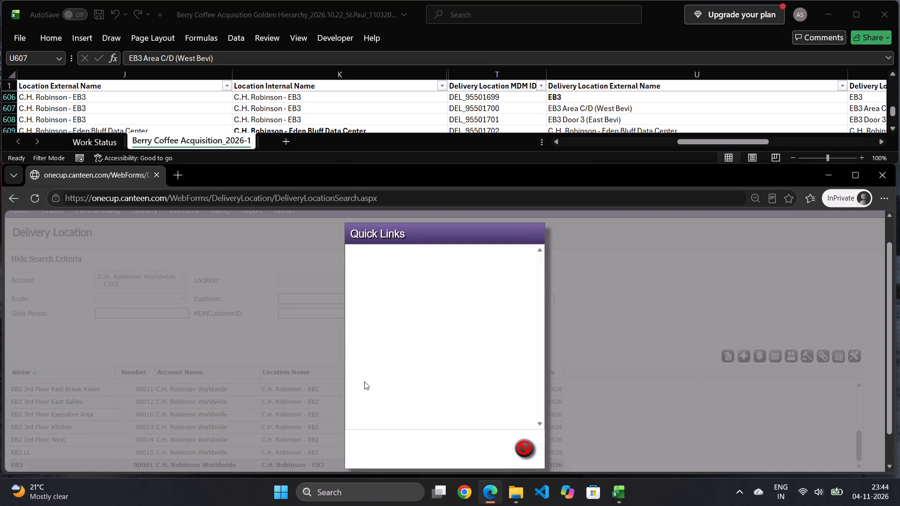
{"action": "left_click", "coordinate": [433, 319]}
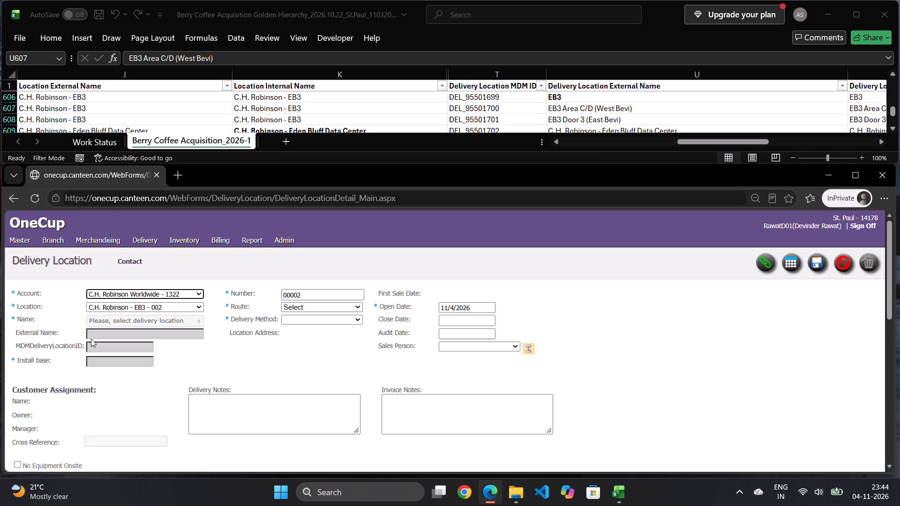
{"action": "left_click", "coordinate": [111, 318]}
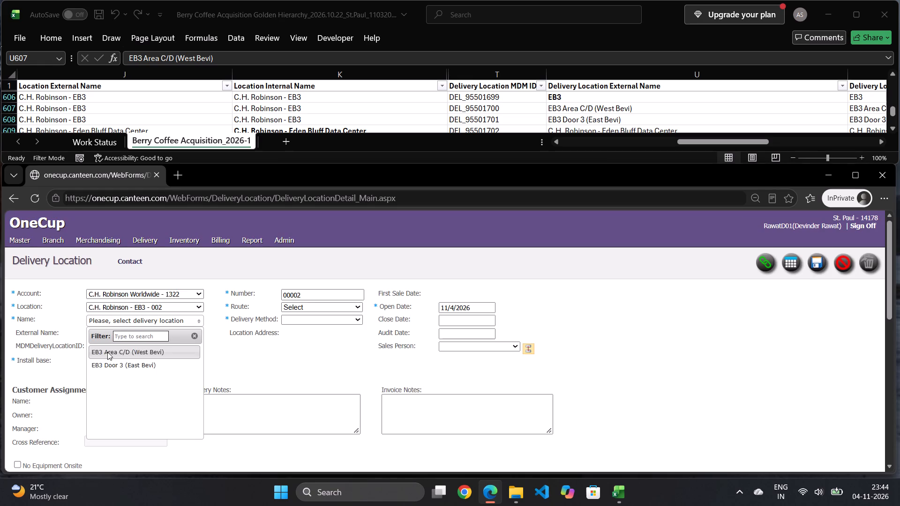
{"action": "left_click", "coordinate": [116, 355]}
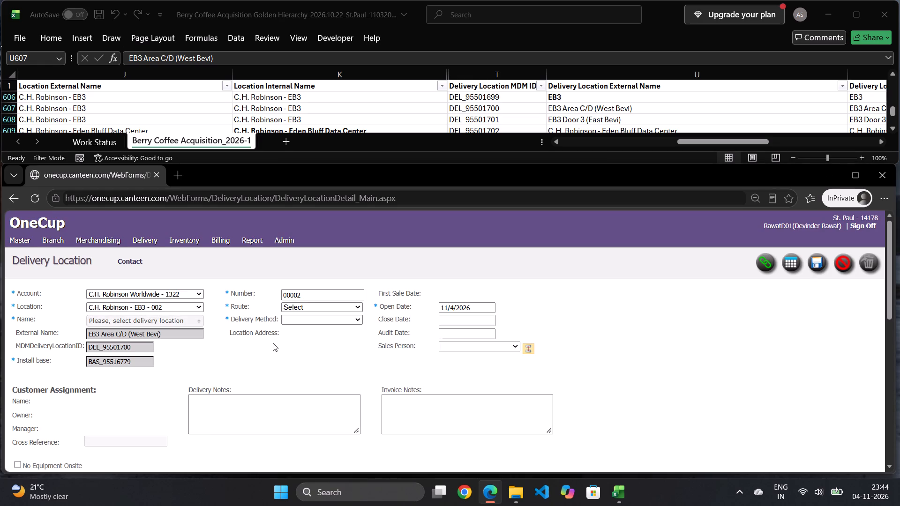
{"action": "left_click", "coordinate": [321, 307]}
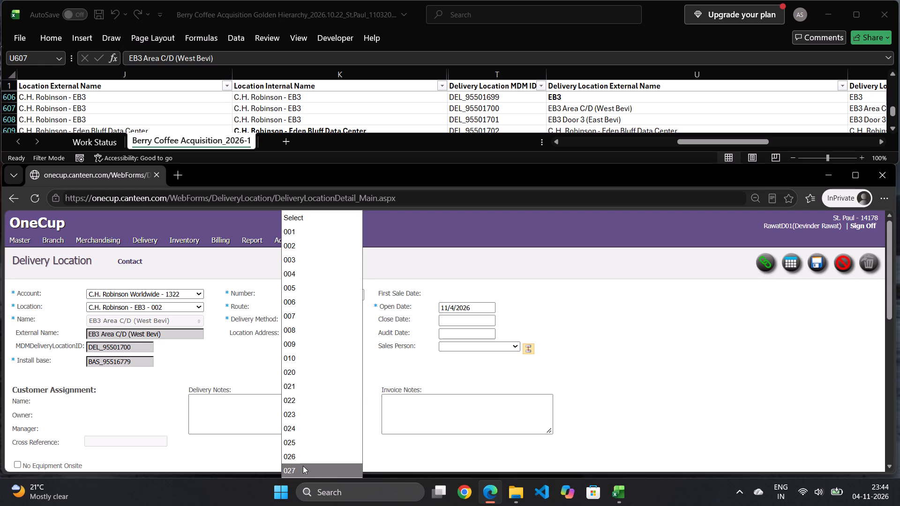
{"action": "left_click", "coordinate": [303, 469]}
{"action": "left_click", "coordinate": [320, 319]}
{"action": "left_click", "coordinate": [307, 343]}
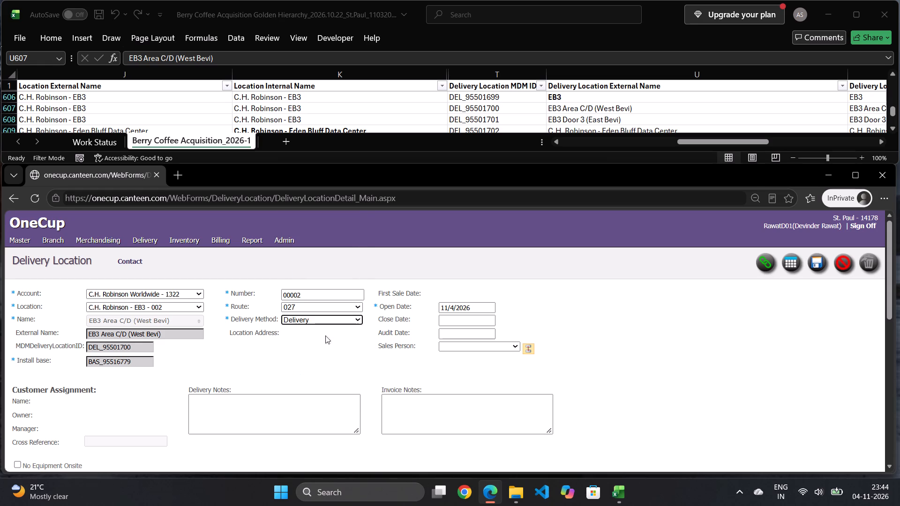
{"action": "left_click", "coordinate": [481, 312]}
{"action": "left_click", "coordinate": [451, 350]}
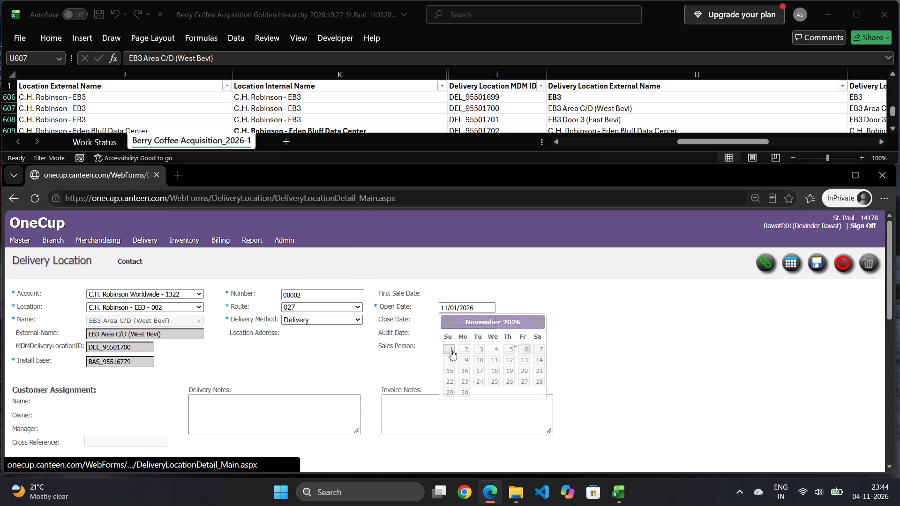
{"action": "left_click", "coordinate": [817, 265]}
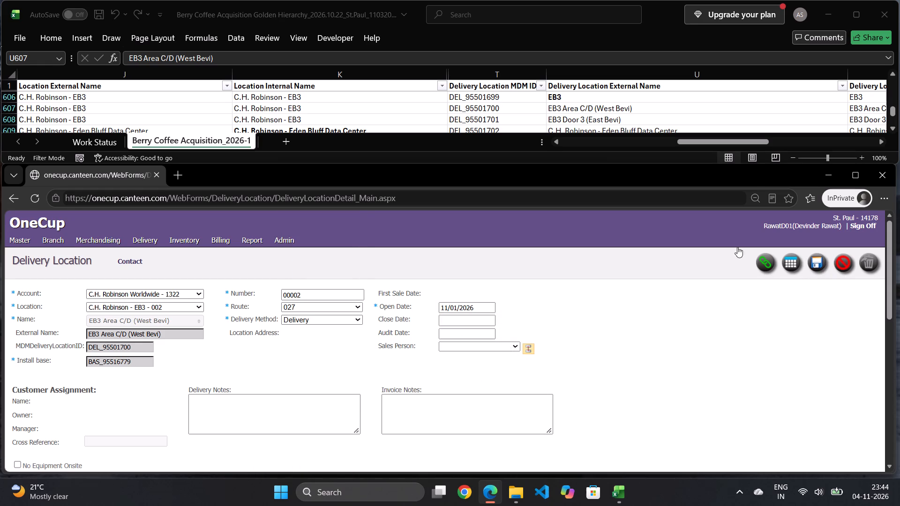
In the Excel workbook, bold the EB3 Area C/D (West Bevi) external name in row 607 and move to EB3 Door 3 (East Bevi).
{"action": "left_click", "coordinate": [600, 114]}
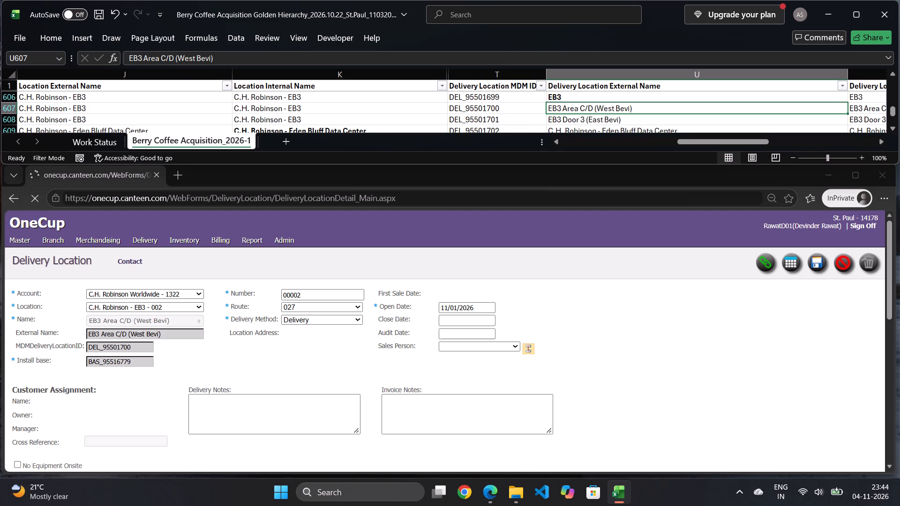
{"action": "key", "text": "ctrl+b"}
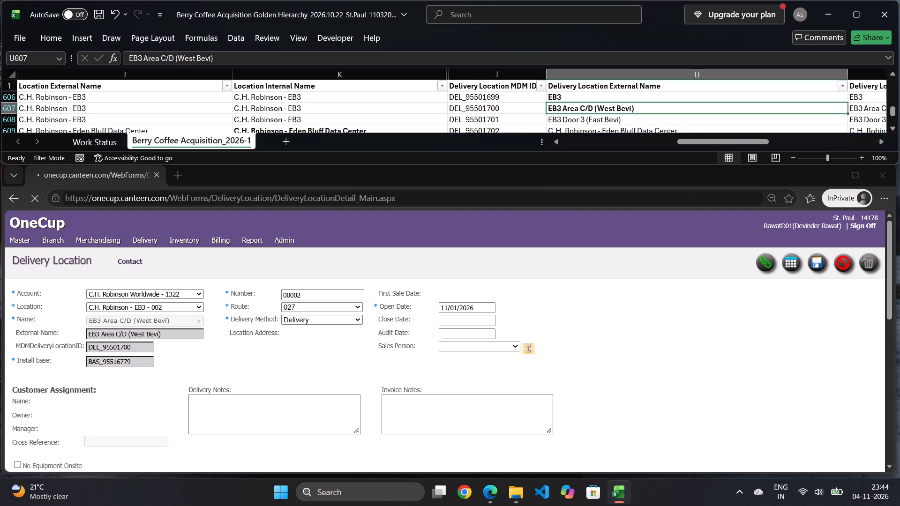
{"action": "left_click", "coordinate": [596, 125]}
{"action": "left_click", "coordinate": [892, 133]}
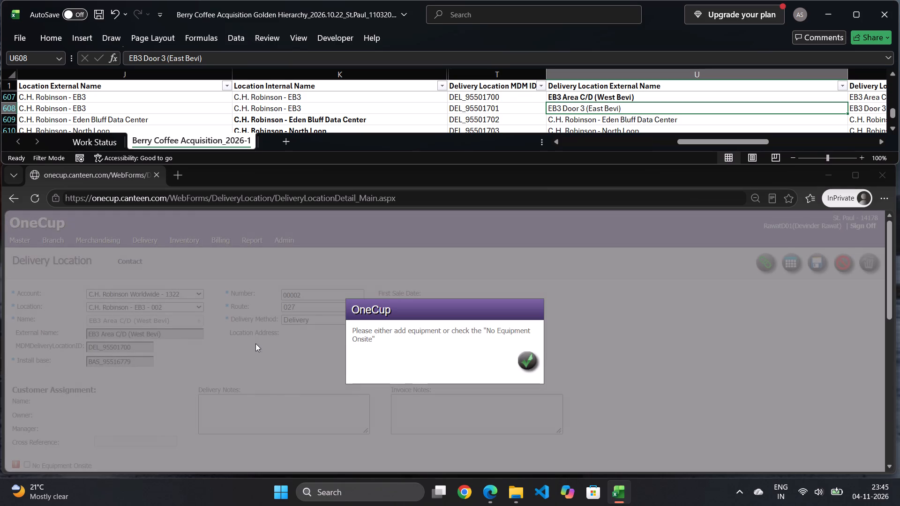
In OneCup, mark delivery location EB3 Area C/D (West Bevi) as No Equipment Onsite and save it.
{"action": "left_click", "coordinate": [524, 357]}
{"action": "left_click", "coordinate": [24, 465]}
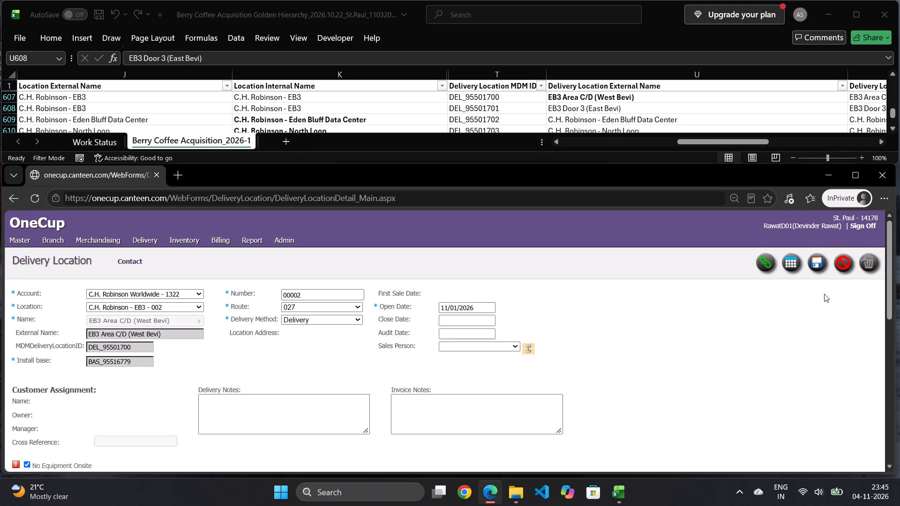
{"action": "left_click", "coordinate": [817, 264]}
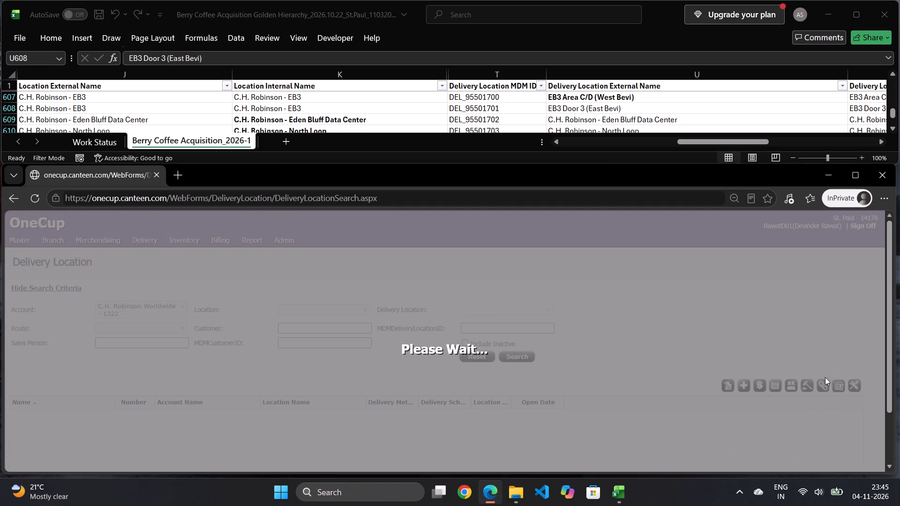
Add and save delivery location EB3 Door 3 (East Bevi) under EB3 with route 027, method Delivery, open date 11/01/2026 and No Equipment Onsite.
{"action": "left_click", "coordinate": [822, 358]}
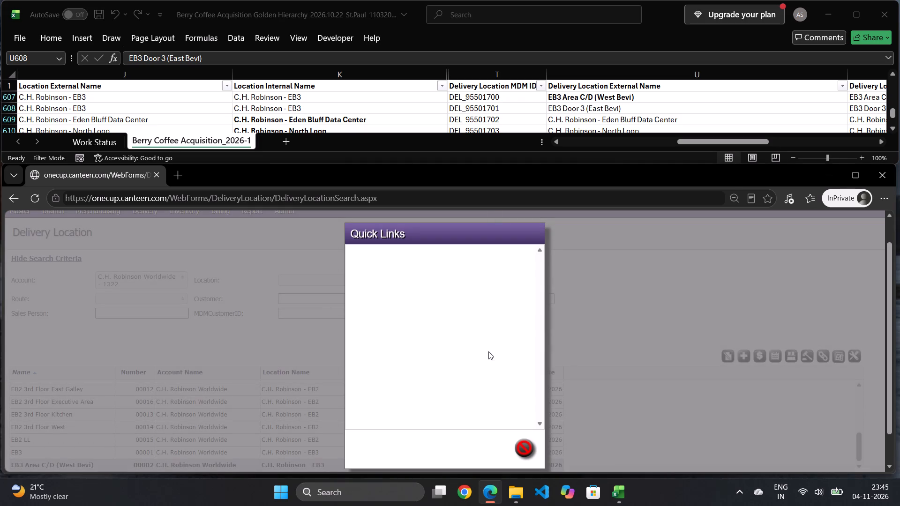
{"action": "left_click", "coordinate": [429, 323]}
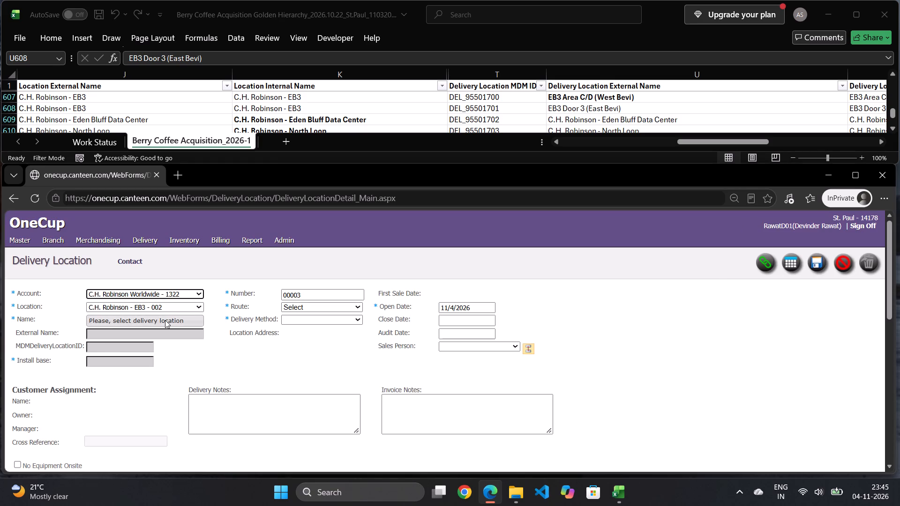
{"action": "left_click", "coordinate": [165, 320]}
{"action": "left_click", "coordinate": [141, 353]}
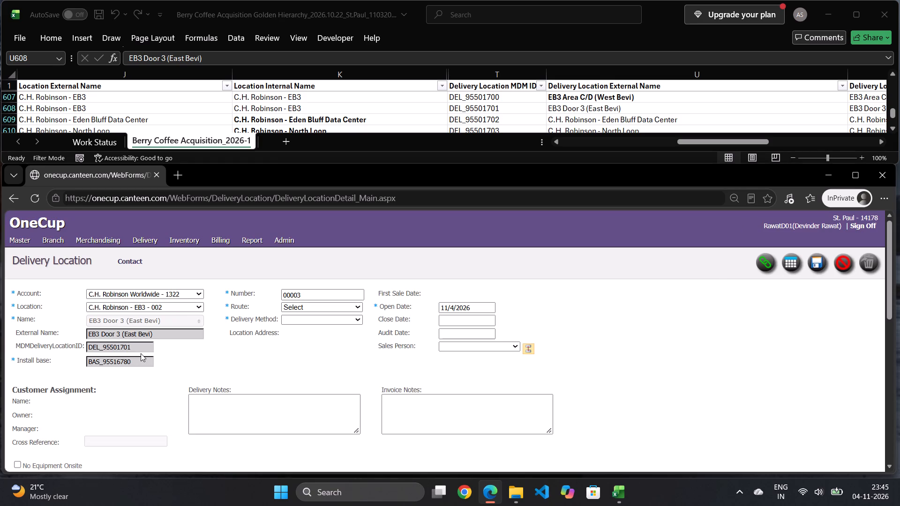
{"action": "left_click", "coordinate": [323, 307]}
{"action": "left_click", "coordinate": [297, 473]}
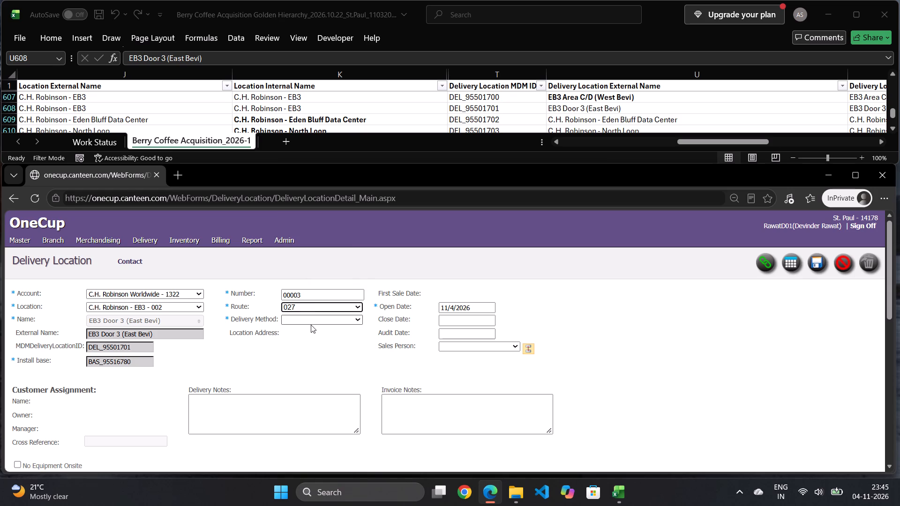
{"action": "left_click", "coordinate": [312, 323]}
{"action": "left_click", "coordinate": [305, 350]}
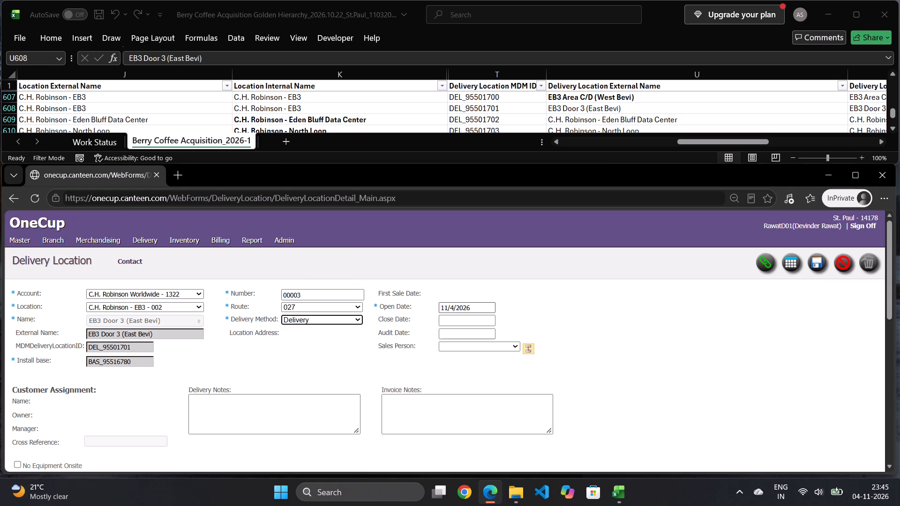
{"action": "left_click", "coordinate": [466, 308]}
{"action": "left_click", "coordinate": [451, 347]}
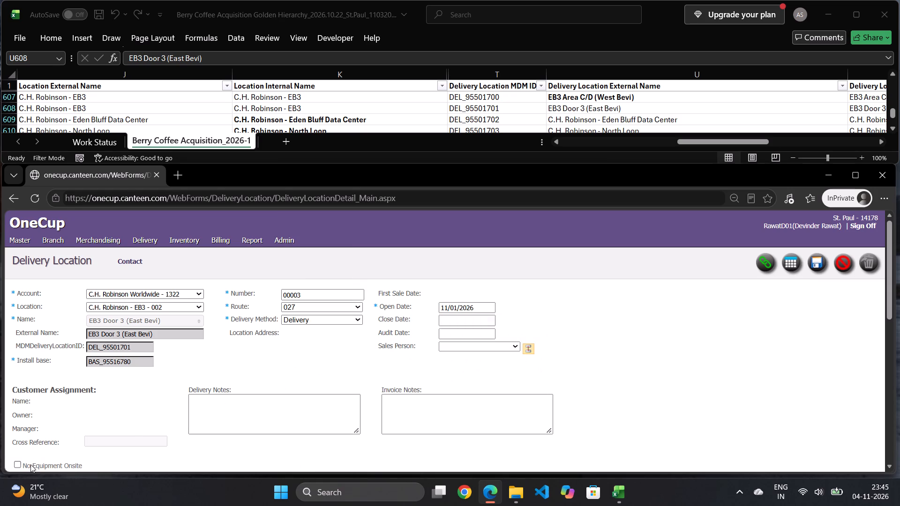
{"action": "left_click", "coordinate": [19, 461]}
{"action": "left_click", "coordinate": [813, 265]}
In the Excel workbook, bold the EB3 Door 3 (East Bevi) external name in row 608 and move to C.H. Robinson - Eden Bluff Data Center.
{"action": "left_click", "coordinate": [652, 106]}
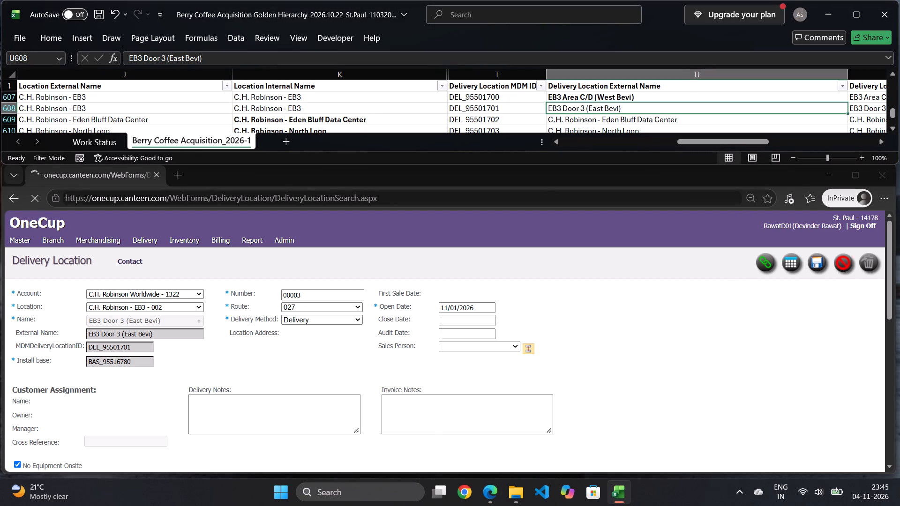
{"action": "key", "text": "ctrl+b"}
{"action": "key", "text": "Down"}
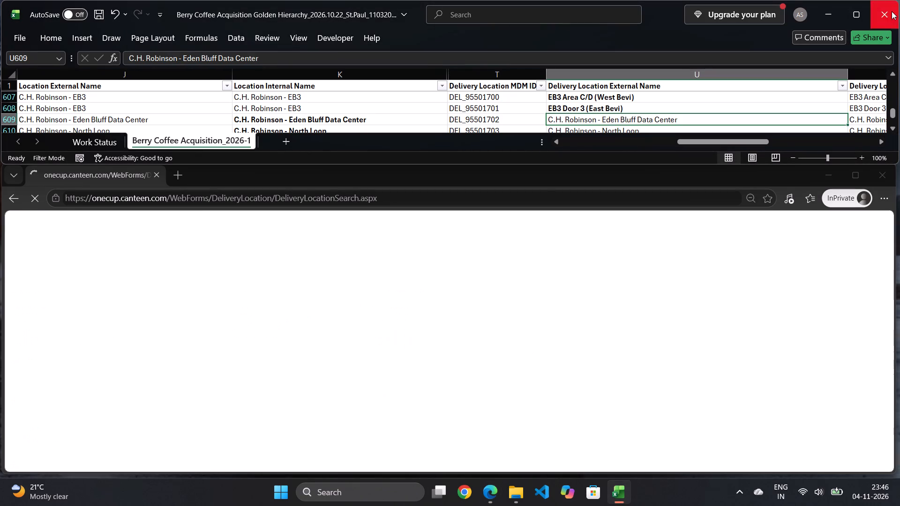
{"action": "left_click", "coordinate": [897, 131]}
{"action": "left_click", "coordinate": [897, 131]}
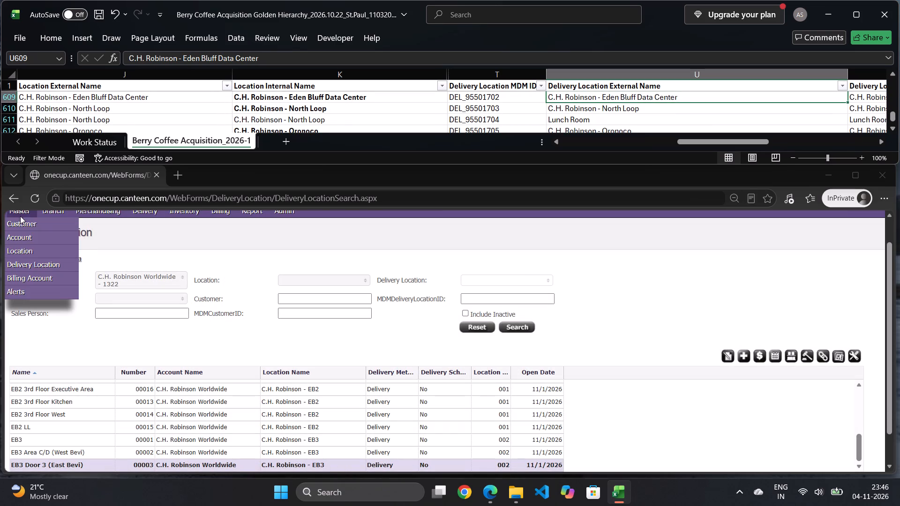
In OneCup, add and save delivery location C.H. Robinson - Eden Bluff Data Center under location 003: route 027, method Delivery, open date 11/01/2026, No Equipment Onsite.
{"action": "left_click", "coordinate": [22, 252]}
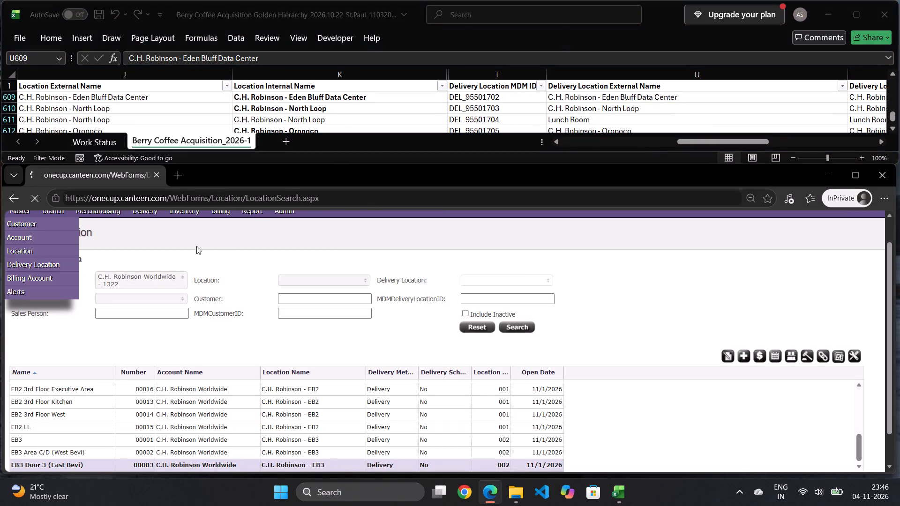
{"action": "scroll", "coordinate": [163, 321], "scroll_direction": "down", "scroll_amount": 3}
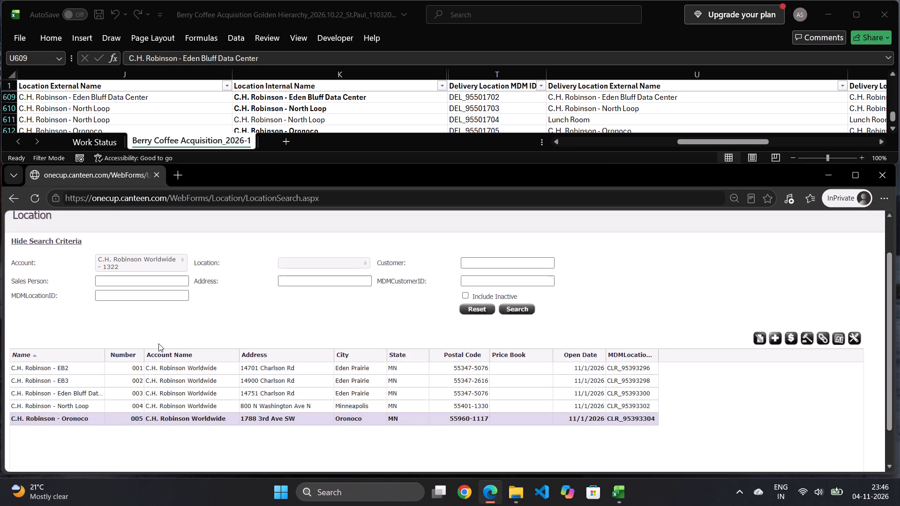
{"action": "left_click", "coordinate": [88, 389]}
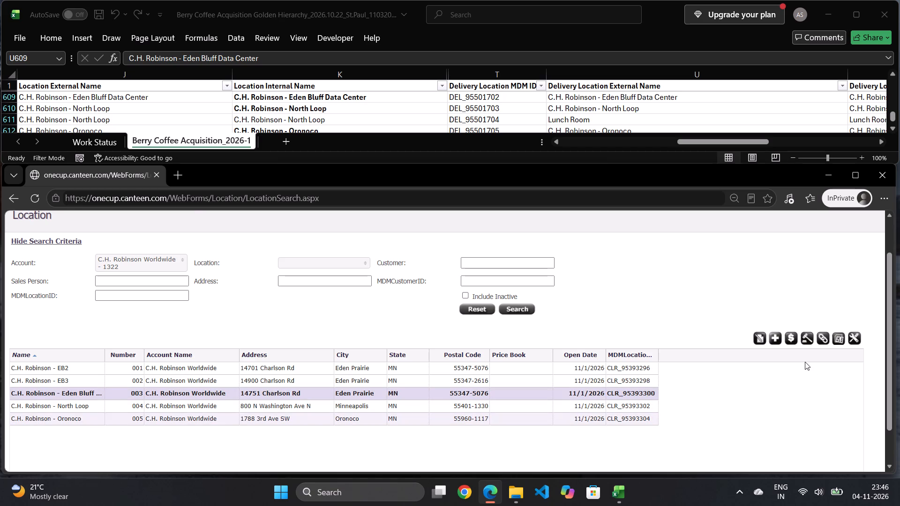
{"action": "left_click", "coordinate": [822, 336]}
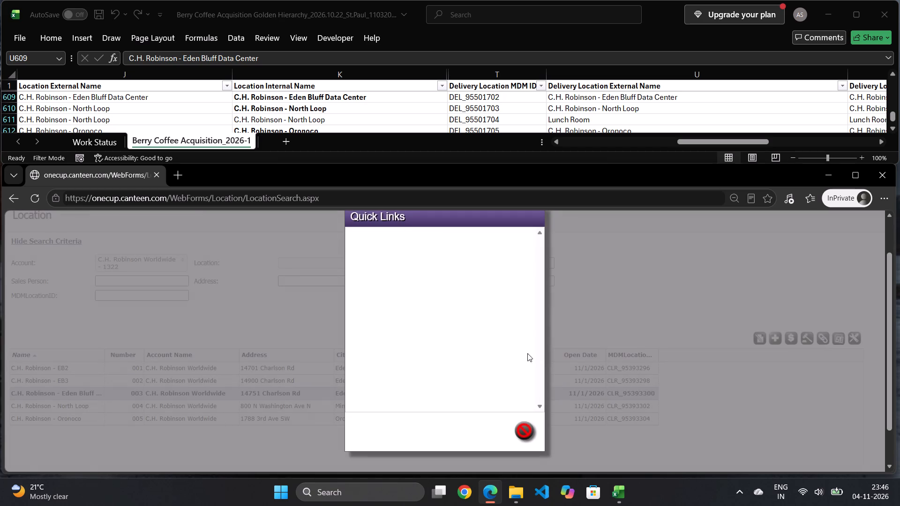
{"action": "left_click", "coordinate": [429, 303]}
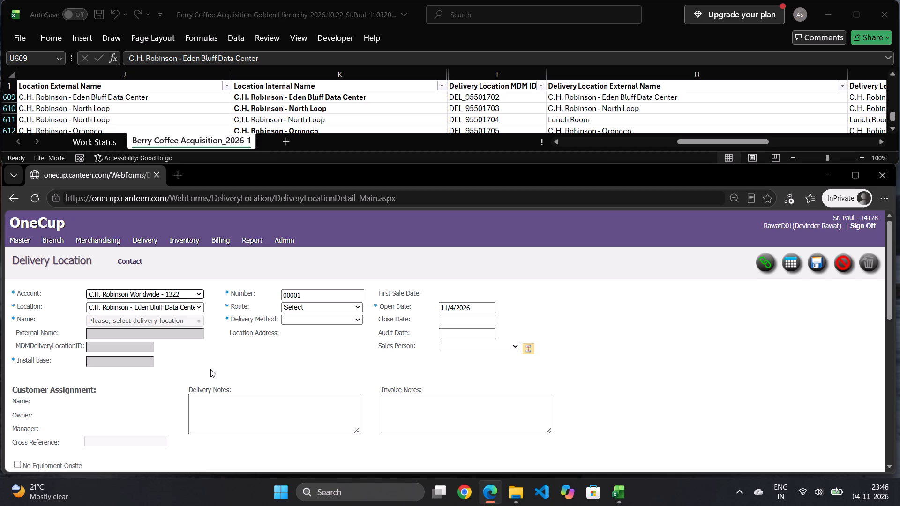
{"action": "left_click", "coordinate": [103, 323]}
{"action": "left_click", "coordinate": [103, 351]}
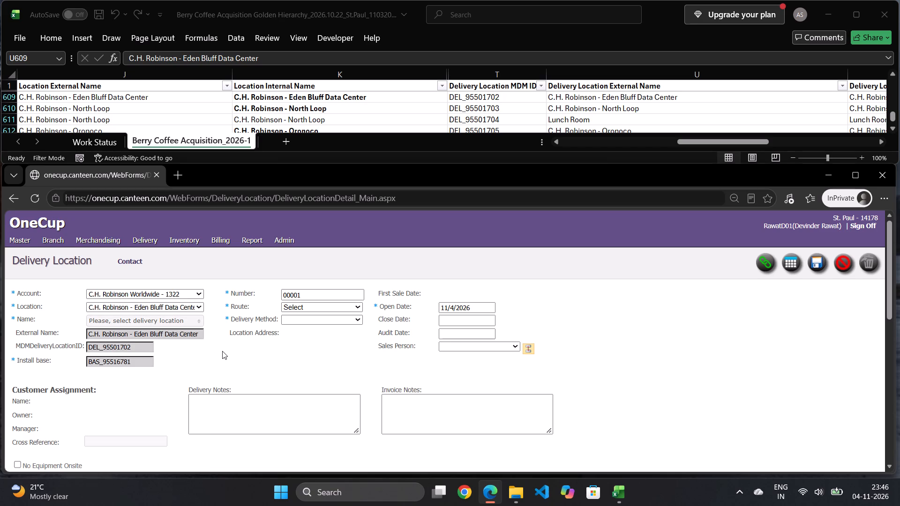
{"action": "left_click", "coordinate": [300, 305]}
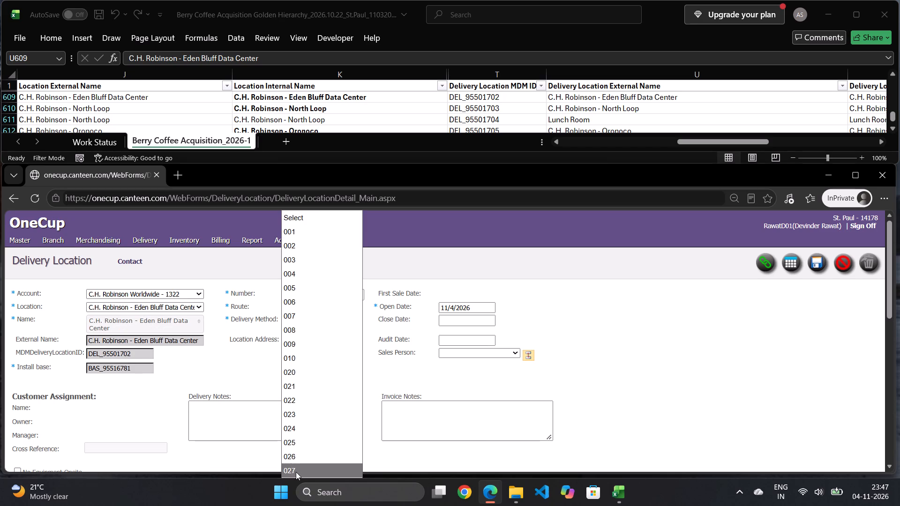
{"action": "left_click", "coordinate": [296, 472]}
{"action": "left_click", "coordinate": [326, 320]}
{"action": "left_click", "coordinate": [310, 349]}
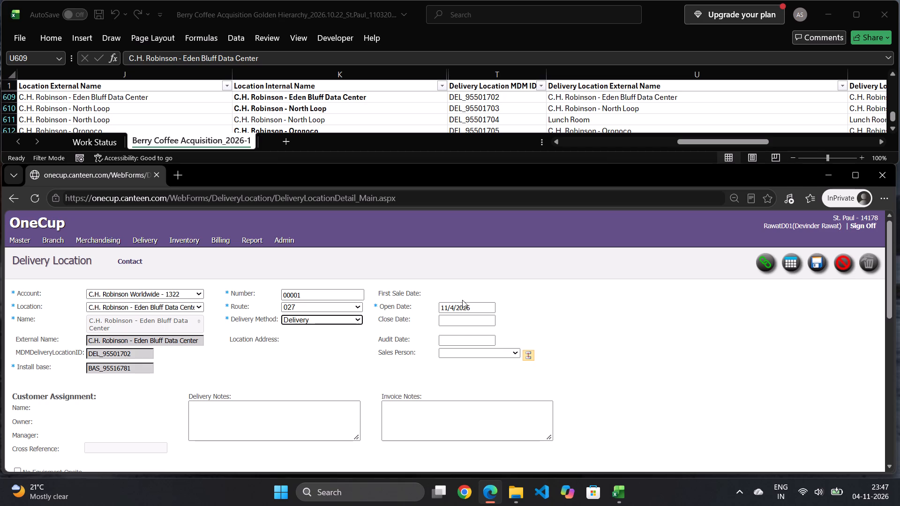
{"action": "left_click", "coordinate": [460, 305]}
{"action": "left_click", "coordinate": [446, 347]}
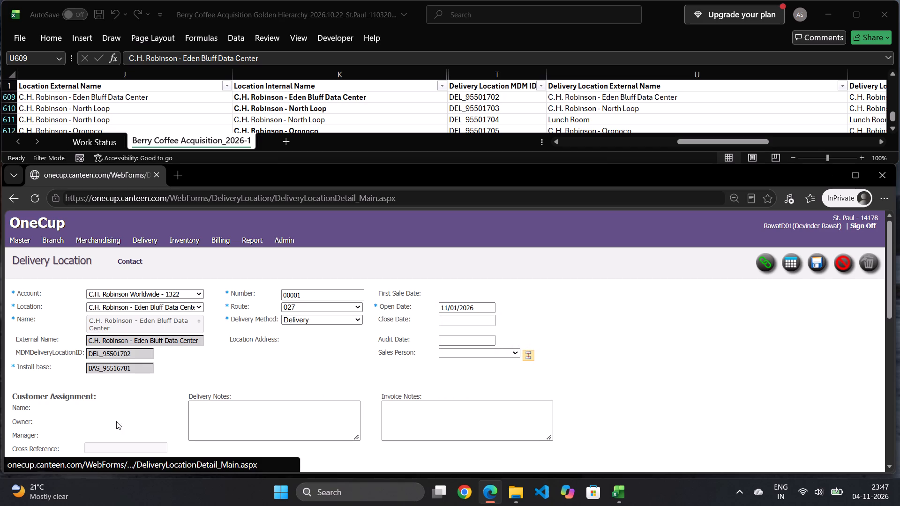
{"action": "left_click", "coordinate": [17, 470]}
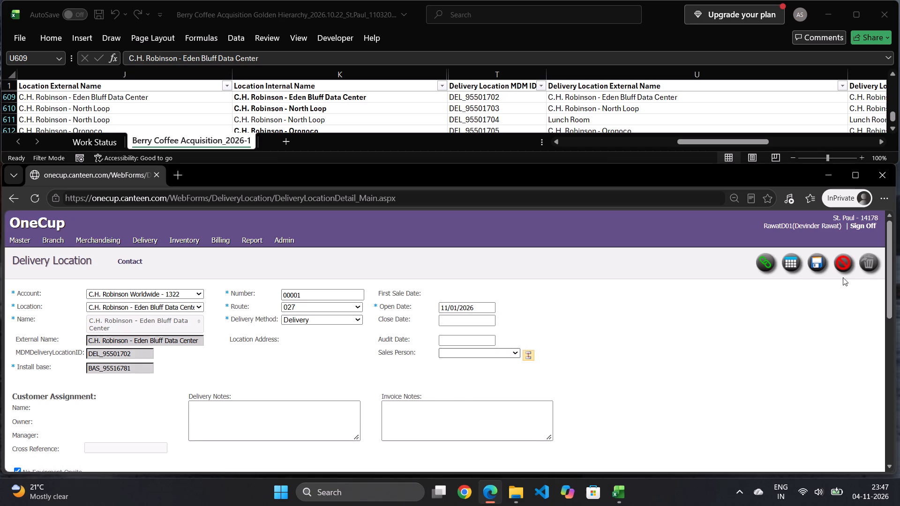
{"action": "left_click", "coordinate": [820, 264]}
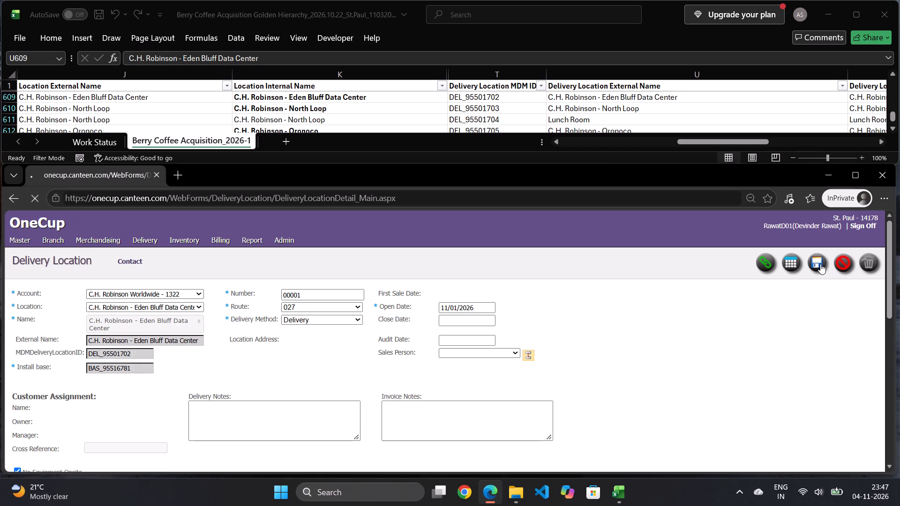
In the Excel workbook, bold the Eden Bluff Data Center delivery location external name in row 609 and move to C.H. Robinson - North Loop.
{"action": "left_click", "coordinate": [652, 95]}
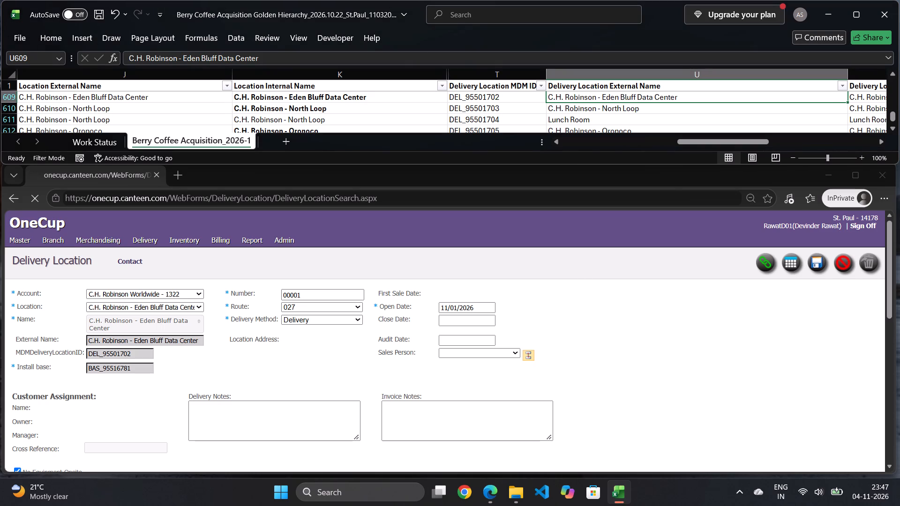
{"action": "key", "text": "ctrl+b"}
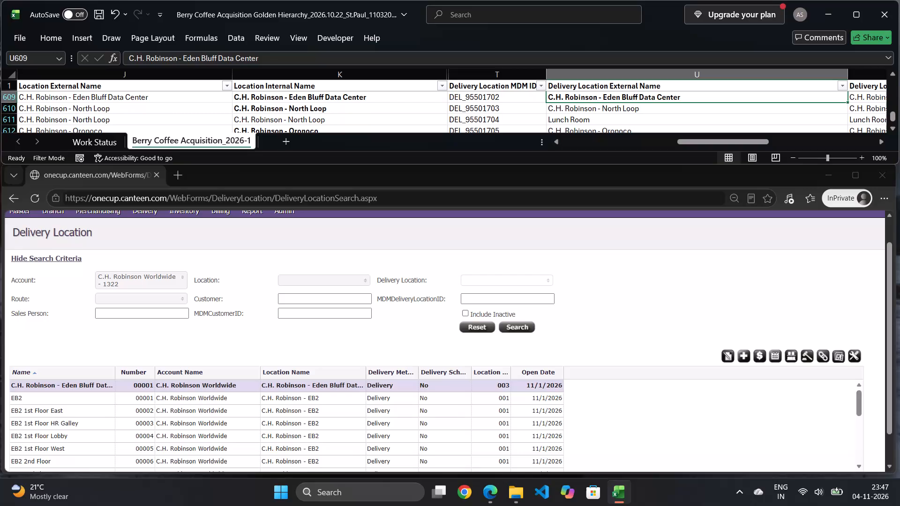
{"action": "key", "text": "Down"}
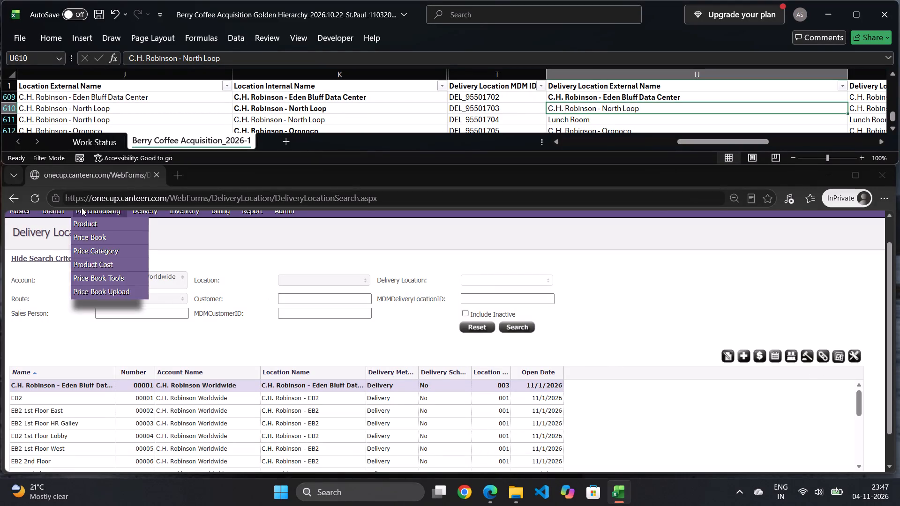
In OneCup, add and save delivery location C.H. Robinson - North Loop under location 004: route 027, method Delivery, open date 11/01/2026, No Equipment Onsite.
{"action": "left_click", "coordinate": [21, 249]}
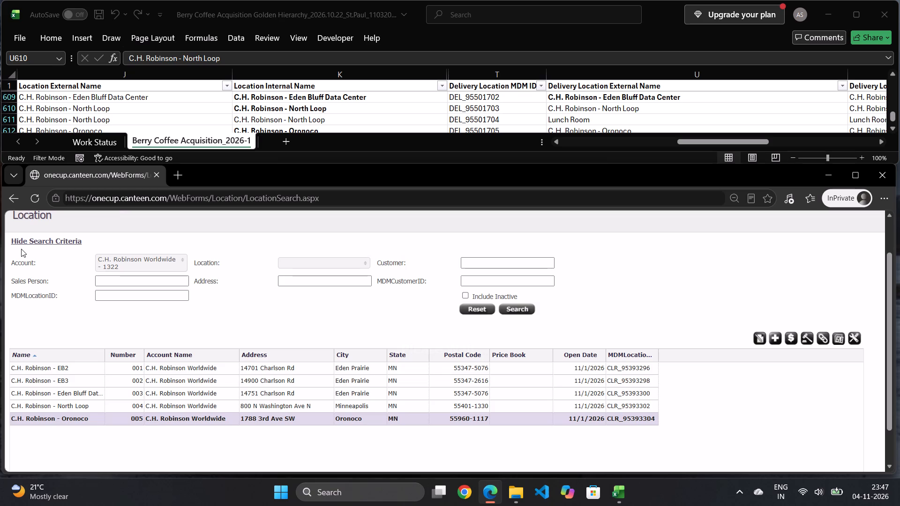
{"action": "left_click", "coordinate": [88, 412]}
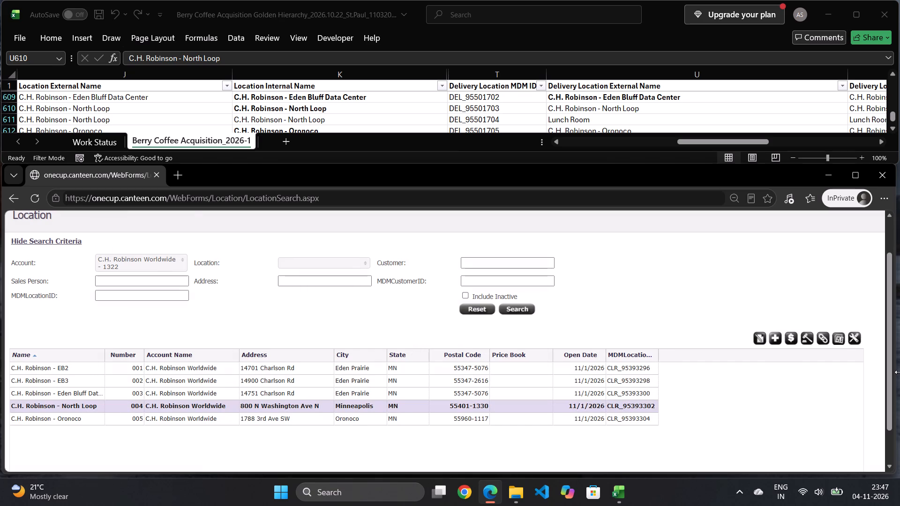
{"action": "left_click", "coordinate": [822, 337]}
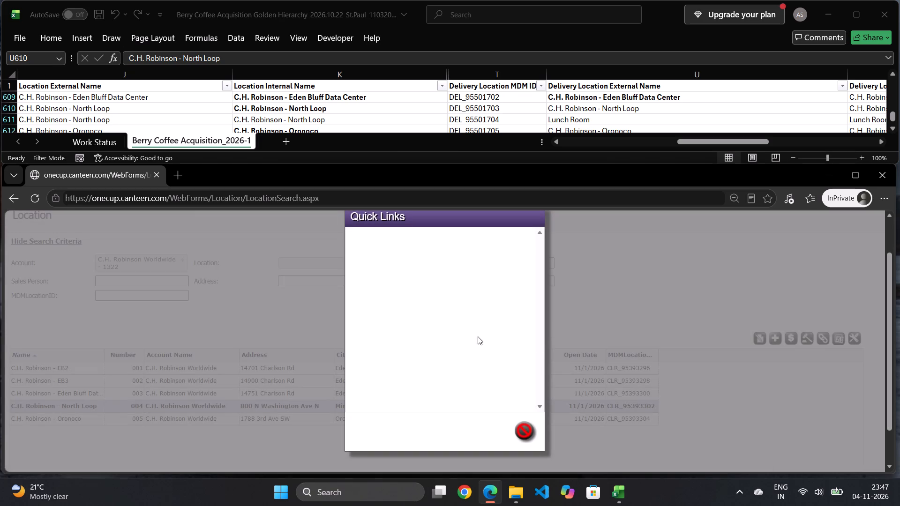
{"action": "left_click", "coordinate": [431, 304]}
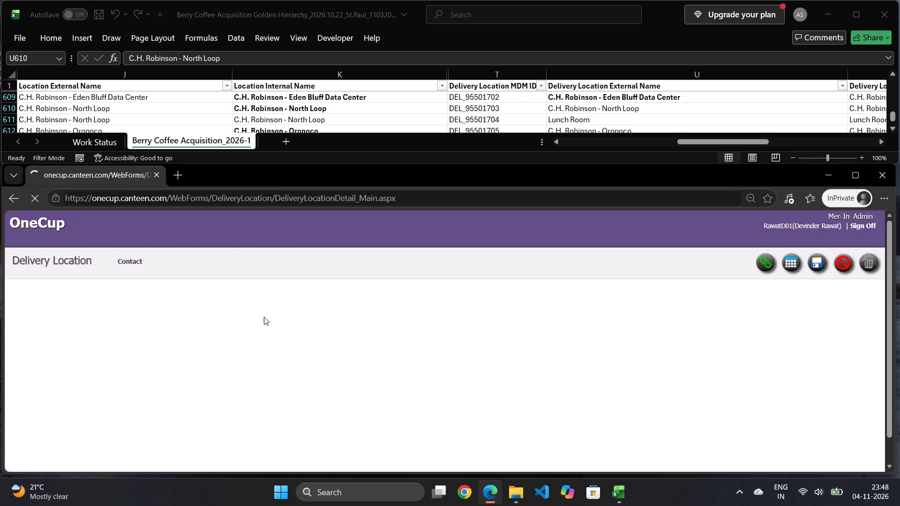
{"action": "left_click", "coordinate": [164, 317]}
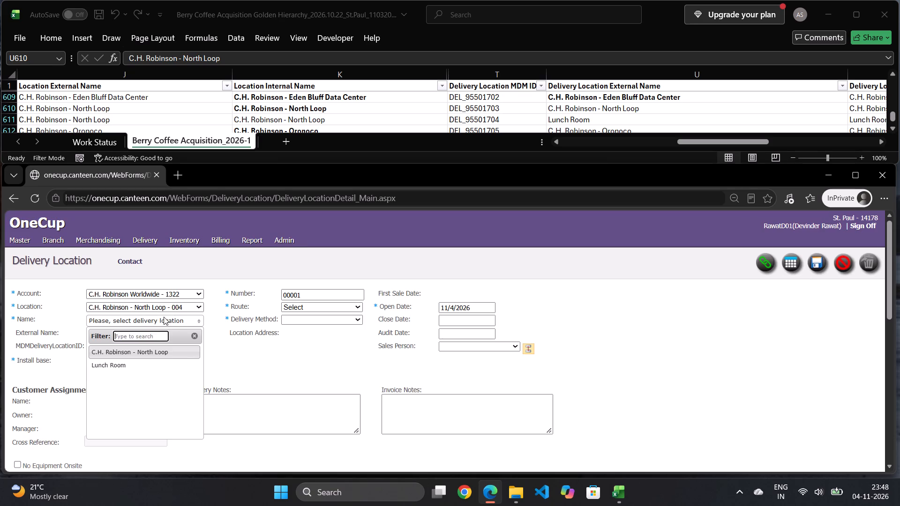
{"action": "left_click", "coordinate": [143, 350]}
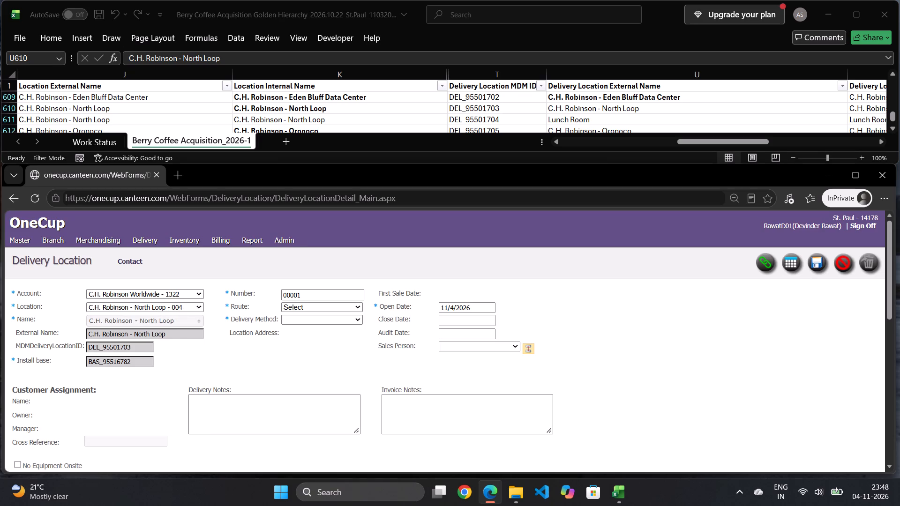
{"action": "left_click", "coordinate": [337, 308]}
{"action": "left_click", "coordinate": [287, 469]}
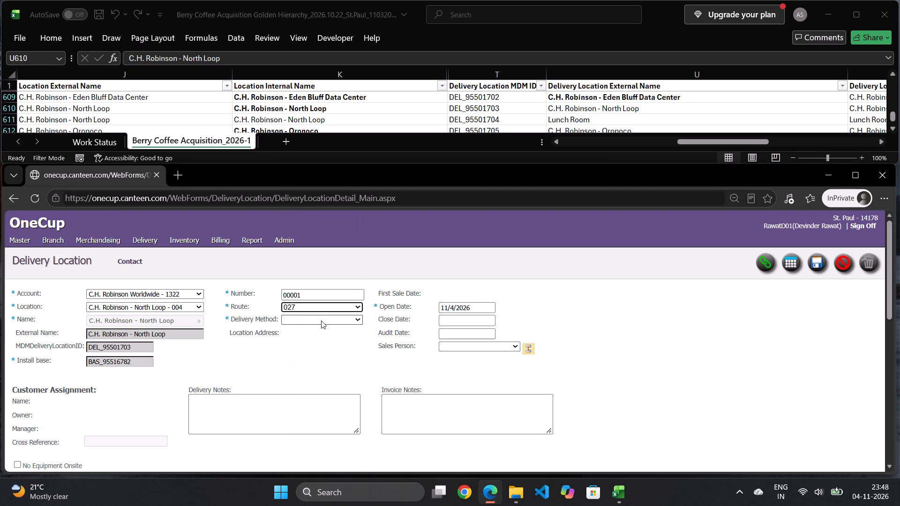
{"action": "left_click", "coordinate": [321, 320]}
{"action": "left_click", "coordinate": [318, 349]}
{"action": "left_click", "coordinate": [464, 306]}
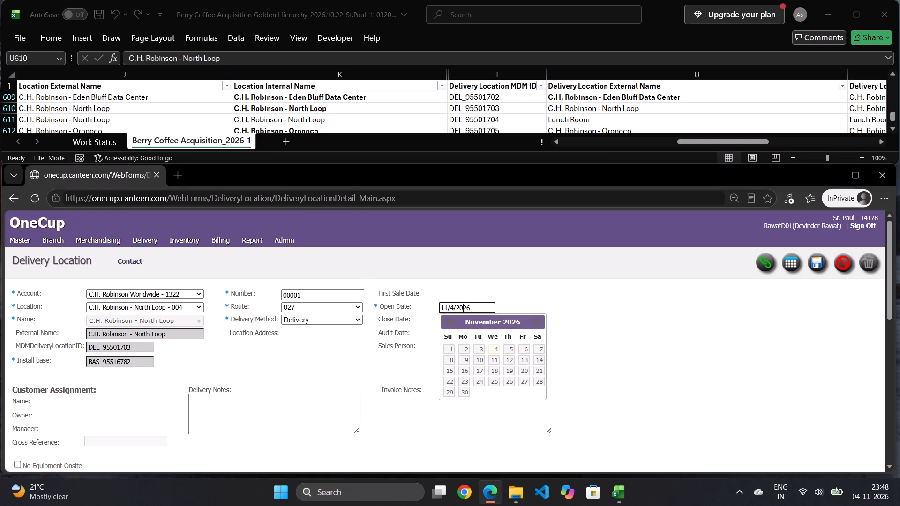
{"action": "left_click", "coordinate": [449, 346]}
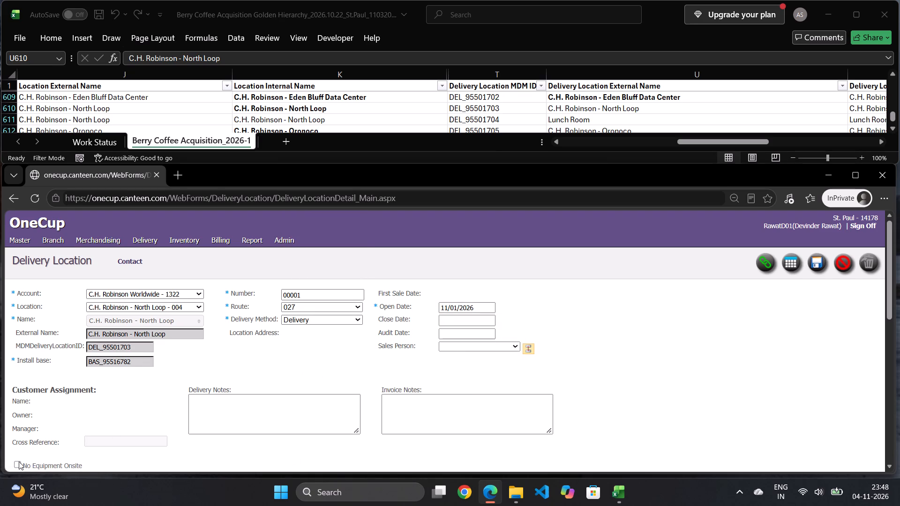
{"action": "left_click", "coordinate": [19, 461]}
{"action": "left_click", "coordinate": [815, 261]}
In the Excel workbook, bold the C.H. Robinson - North Loop delivery location external name in row 610 and move to Lunch Room.
{"action": "left_click", "coordinate": [735, 102]}
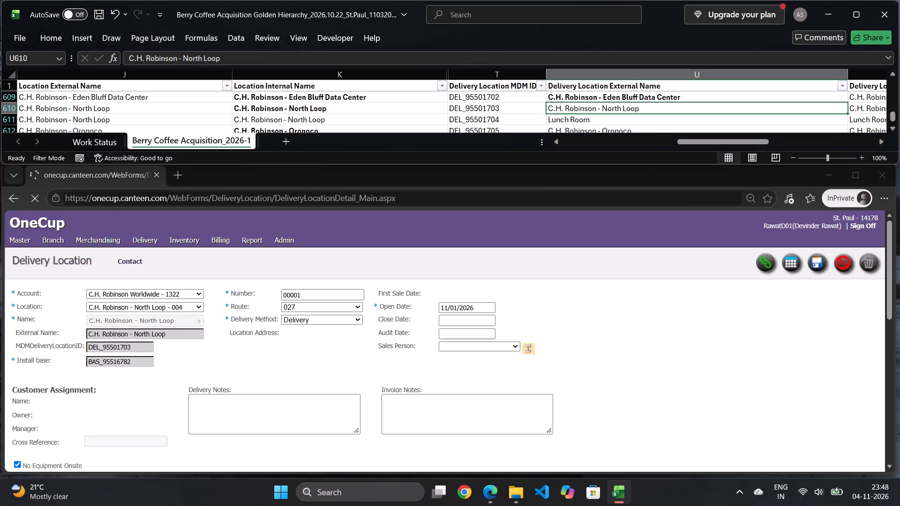
{"action": "key", "text": "ctrl+b"}
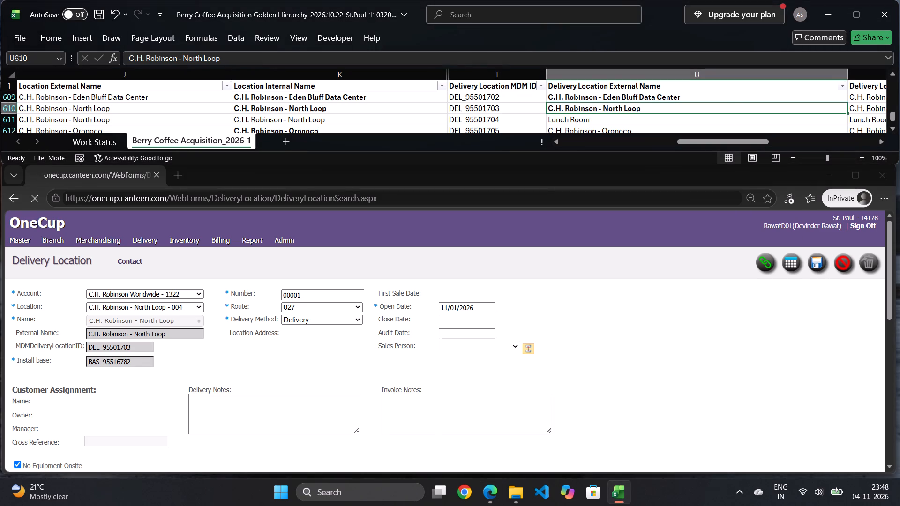
{"action": "key", "text": "Down"}
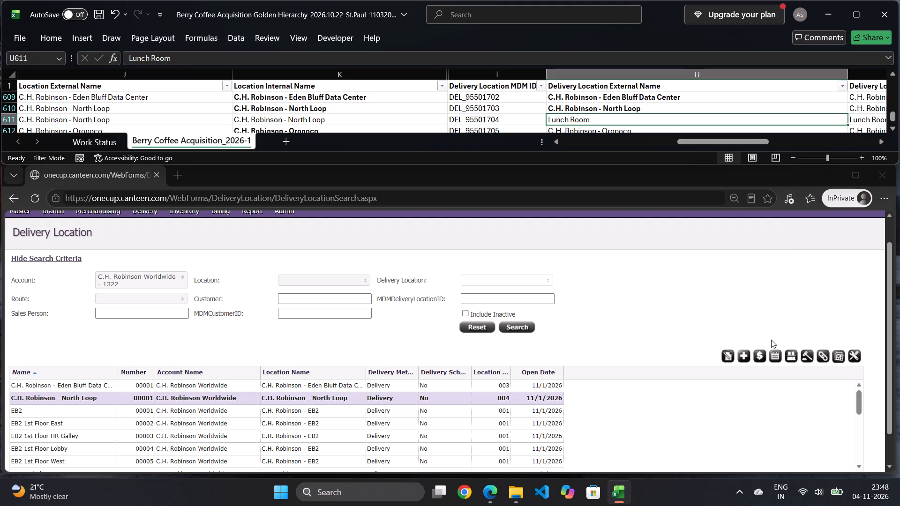
In OneCup, add and save delivery location Lunch Room under North Loop (004): route 027, method Delivery, open date 11/01/2026, No Equipment Onsite.
{"action": "left_click", "coordinate": [822, 357]}
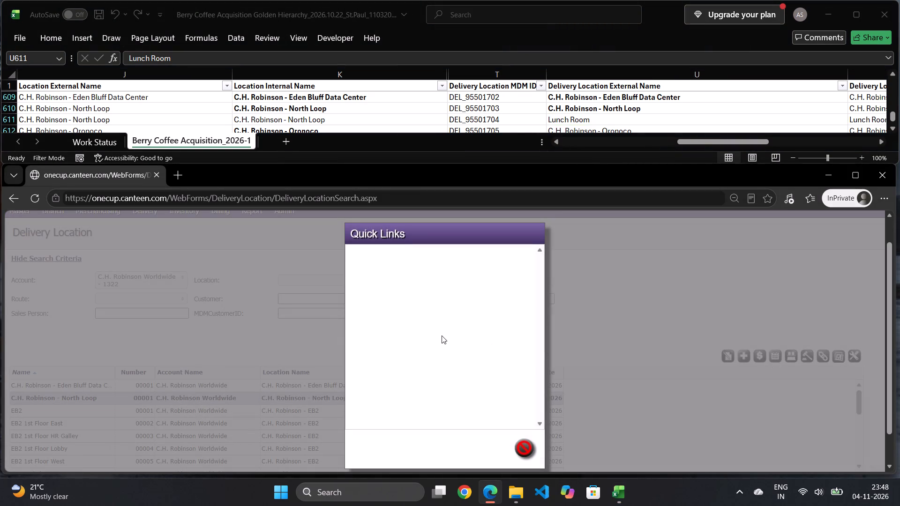
{"action": "left_click", "coordinate": [434, 320]}
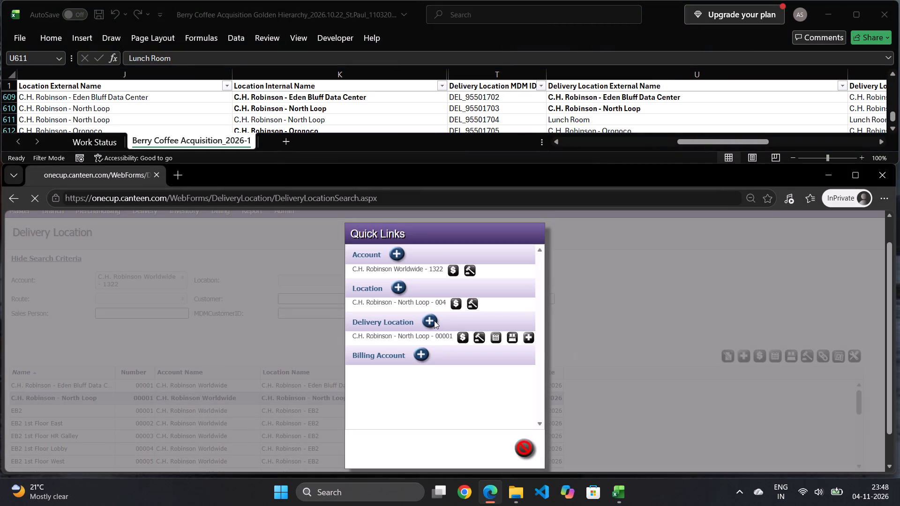
{"action": "left_click", "coordinate": [891, 128]}
{"action": "left_click", "coordinate": [891, 128]}
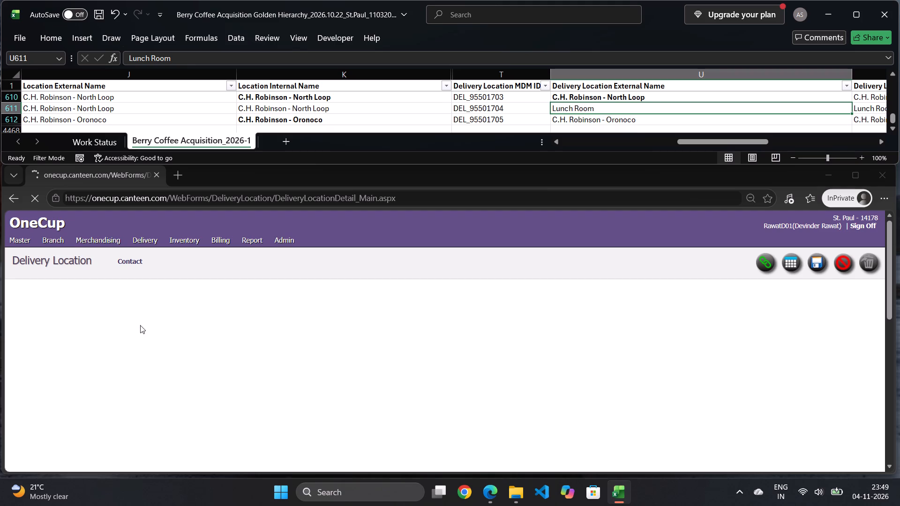
{"action": "left_click", "coordinate": [126, 318]}
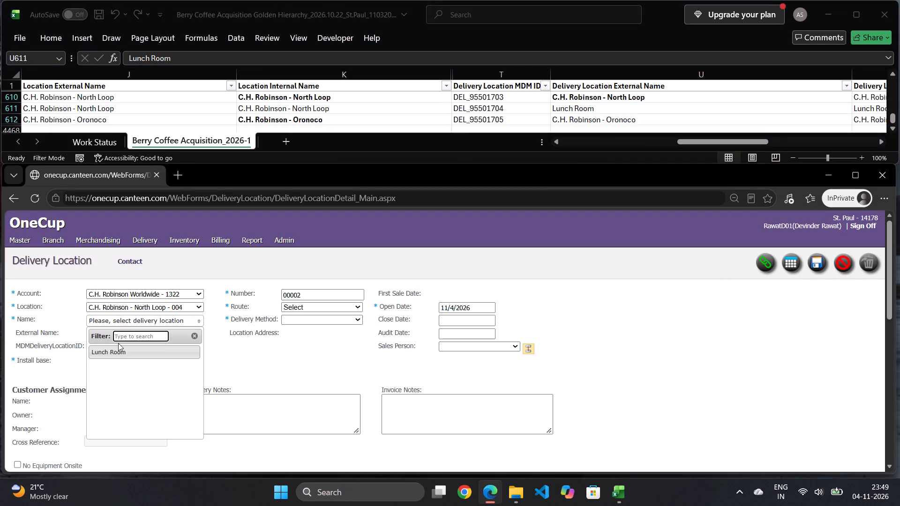
{"action": "left_click", "coordinate": [120, 350]}
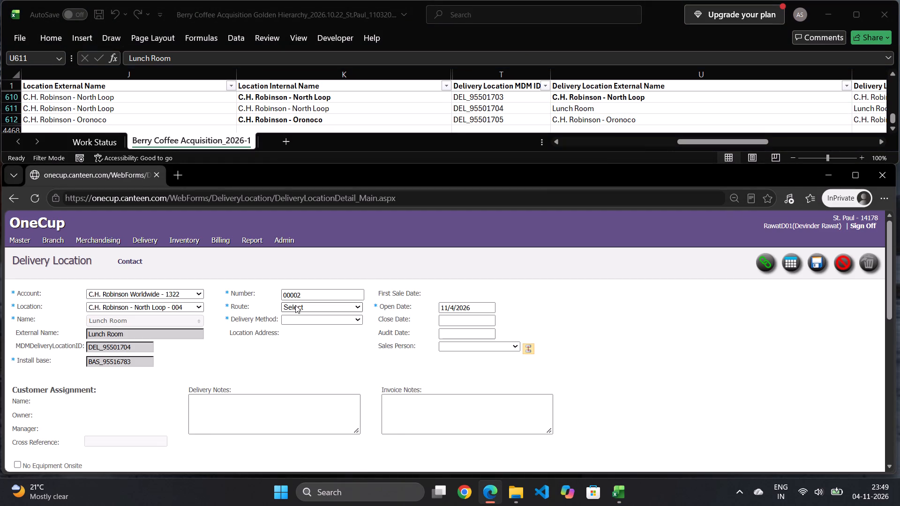
{"action": "left_click", "coordinate": [295, 305]}
{"action": "left_click", "coordinate": [297, 469]}
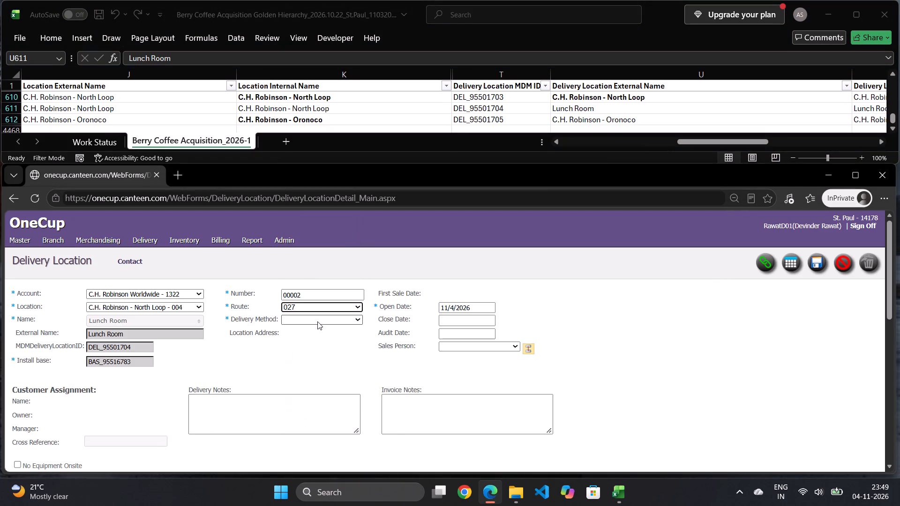
{"action": "left_click", "coordinate": [317, 321]}
{"action": "left_click", "coordinate": [314, 345]}
{"action": "left_click", "coordinate": [484, 308]}
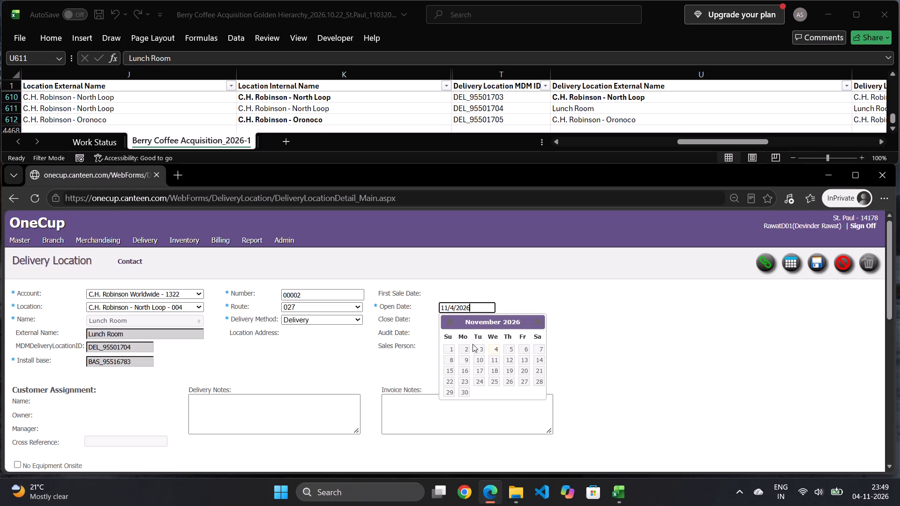
{"action": "left_click", "coordinate": [452, 350]}
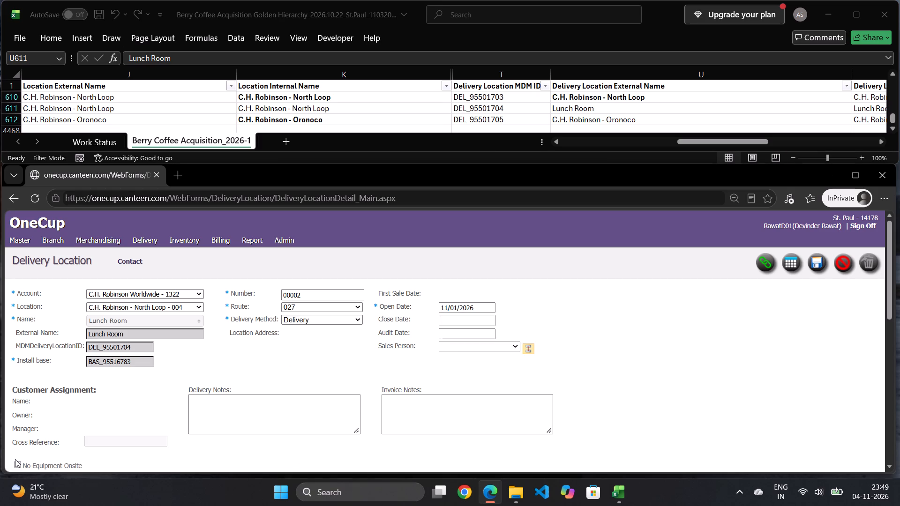
{"action": "left_click", "coordinate": [16, 460]}
{"action": "left_click", "coordinate": [20, 464]}
{"action": "left_click", "coordinate": [813, 269]}
In the Excel workbook, bold the Lunch Room delivery location external name in row 611 and move to C.H. Robinson - Oronoco.
{"action": "left_click", "coordinate": [662, 103]}
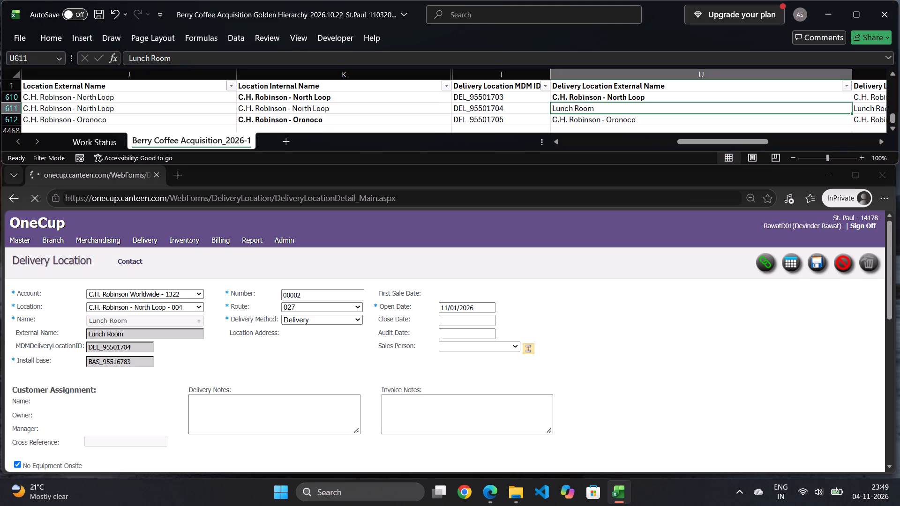
{"action": "key", "text": "ctrl+b"}
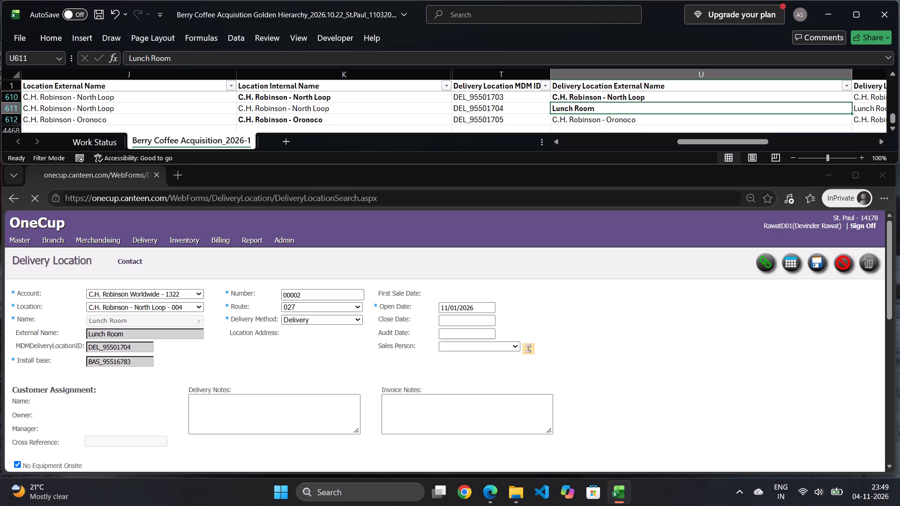
{"action": "left_click", "coordinate": [653, 127]}
{"action": "left_click", "coordinate": [676, 121]}
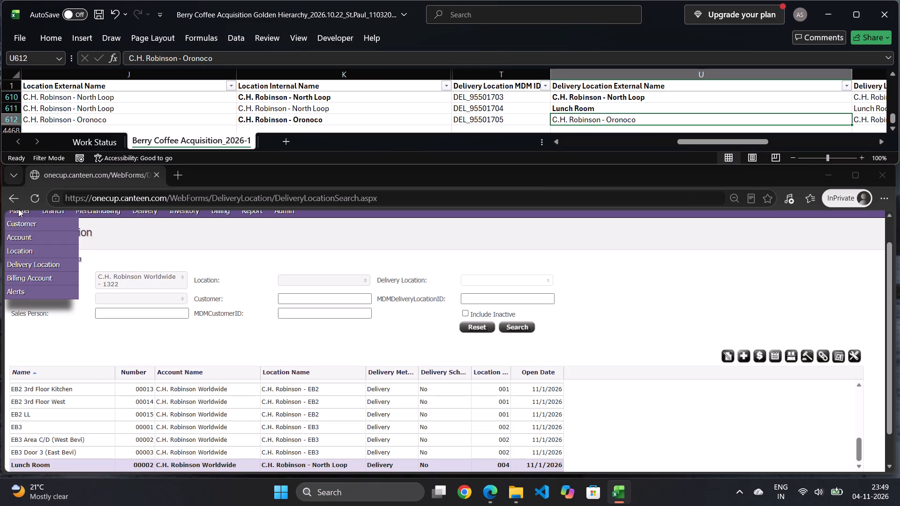
In OneCup, add and save delivery location C.H. Robinson - Oronoco under location 005: route 027, method Delivery, open date 11/01/2026, No Equipment Onsite.
{"action": "left_click", "coordinate": [20, 253]}
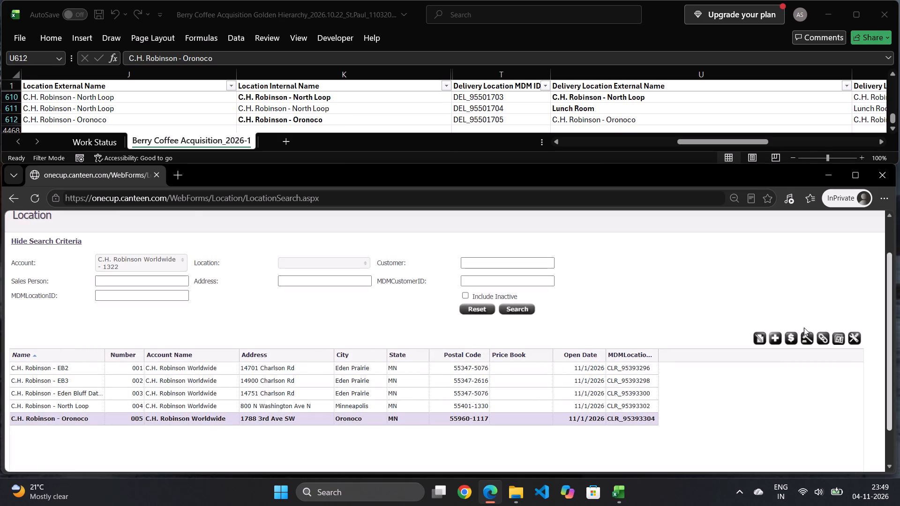
{"action": "left_click", "coordinate": [827, 334]}
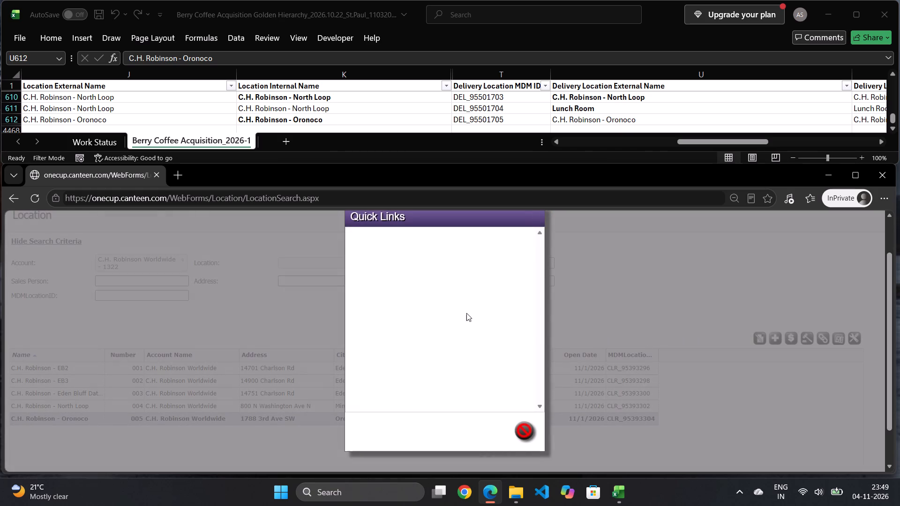
{"action": "left_click", "coordinate": [430, 304]}
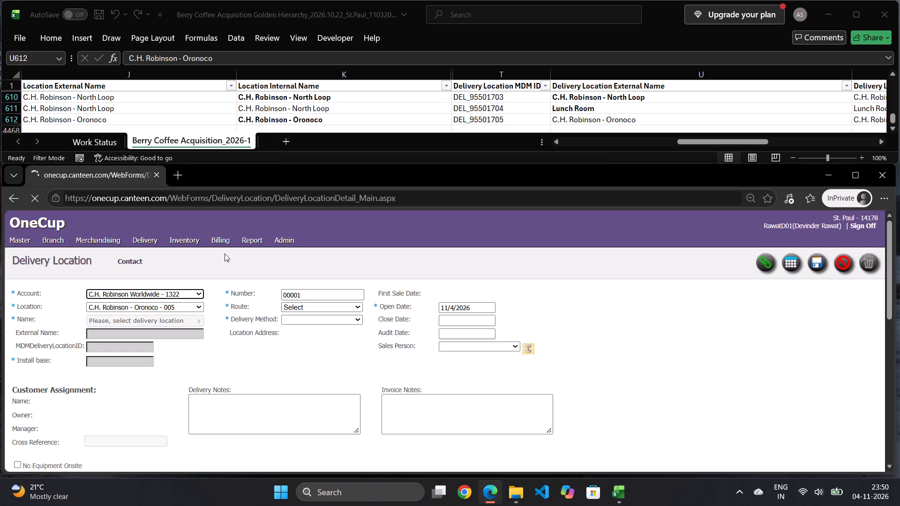
{"action": "left_click", "coordinate": [140, 320]}
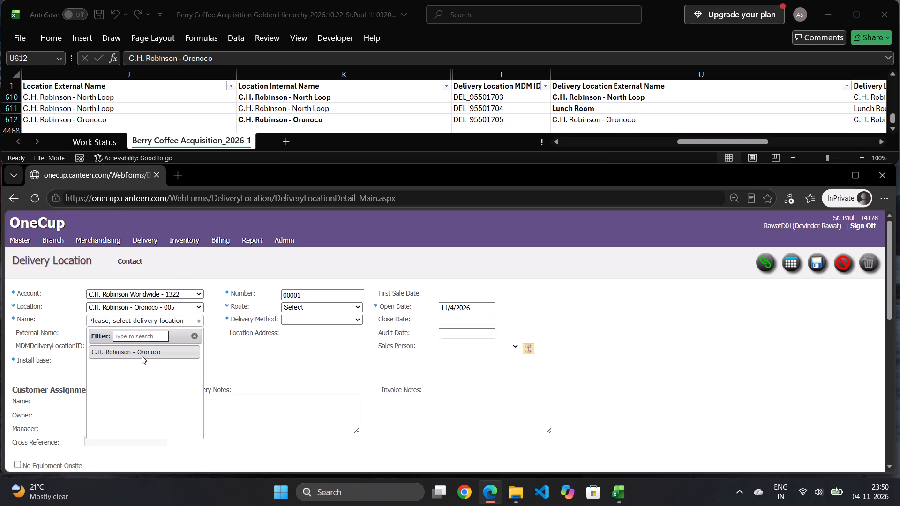
{"action": "left_click", "coordinate": [144, 353]}
{"action": "left_click", "coordinate": [293, 309]}
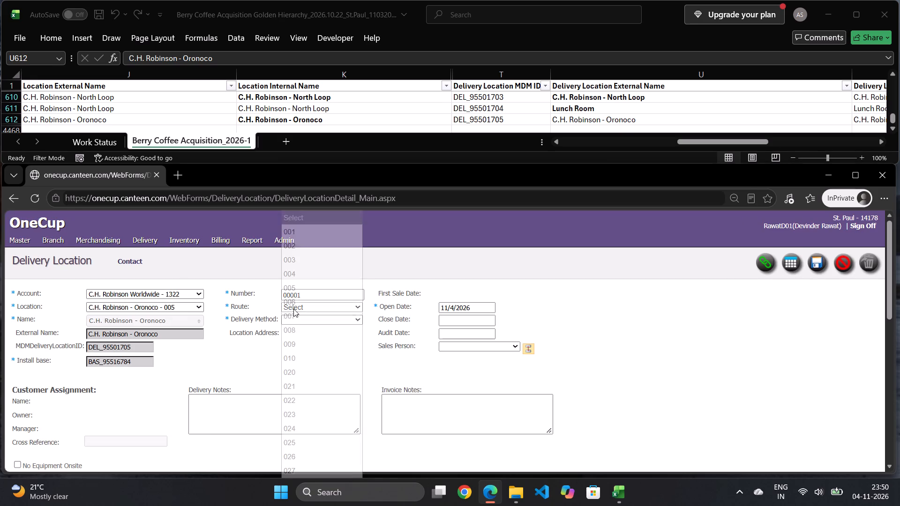
{"action": "left_click", "coordinate": [301, 465]}
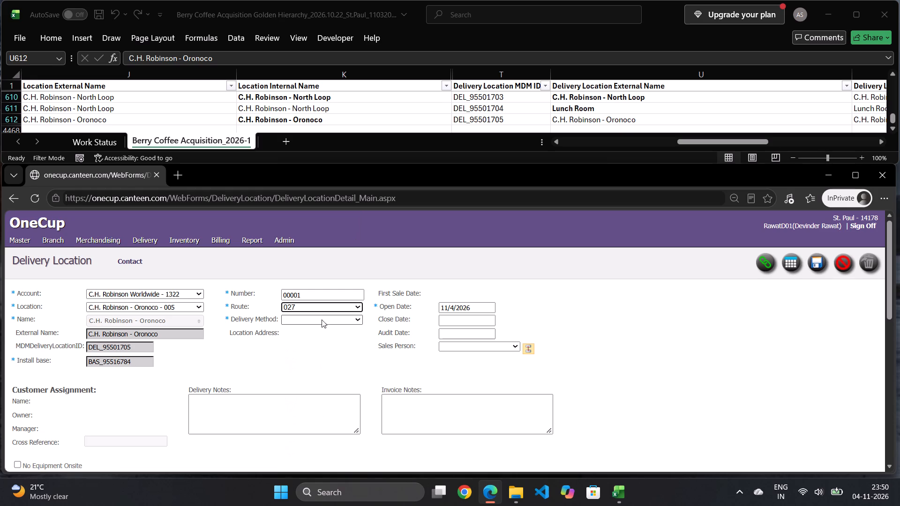
{"action": "left_click", "coordinate": [323, 317]}
{"action": "left_click", "coordinate": [316, 342]}
{"action": "left_click", "coordinate": [472, 306]}
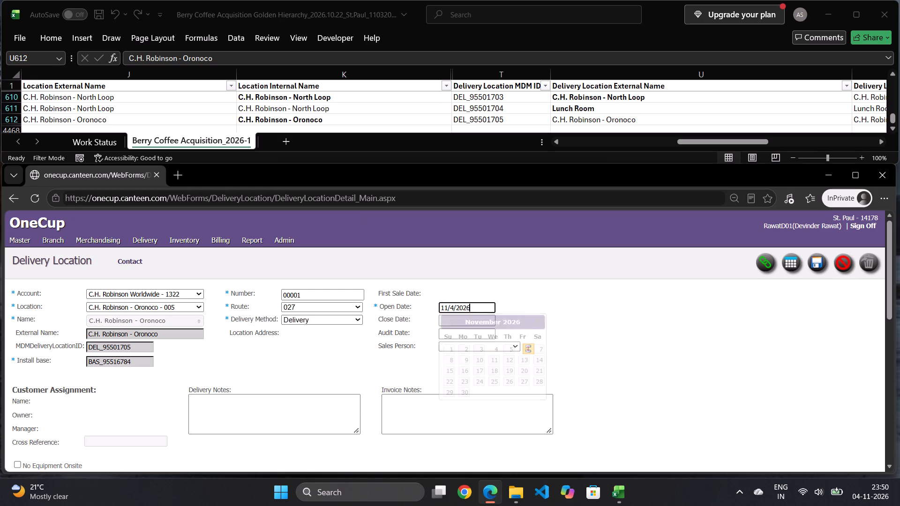
{"action": "left_click", "coordinate": [452, 350]}
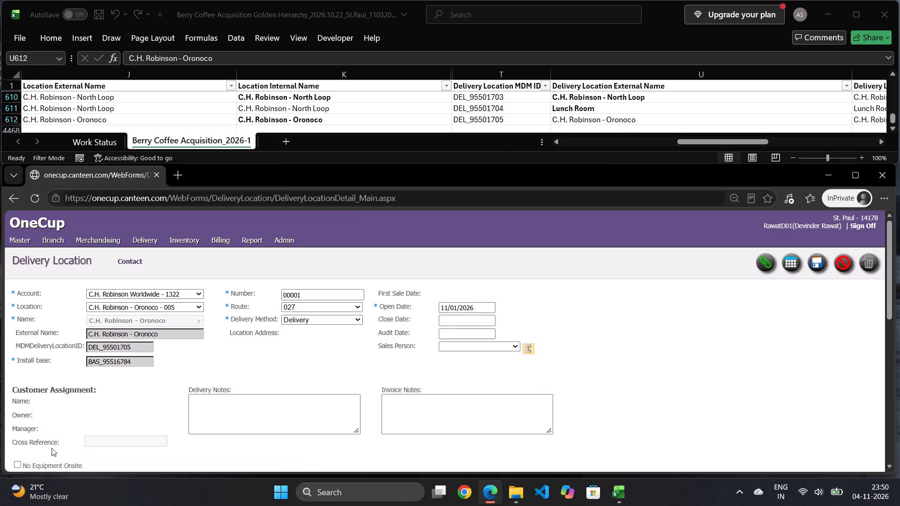
{"action": "left_click", "coordinate": [18, 468]}
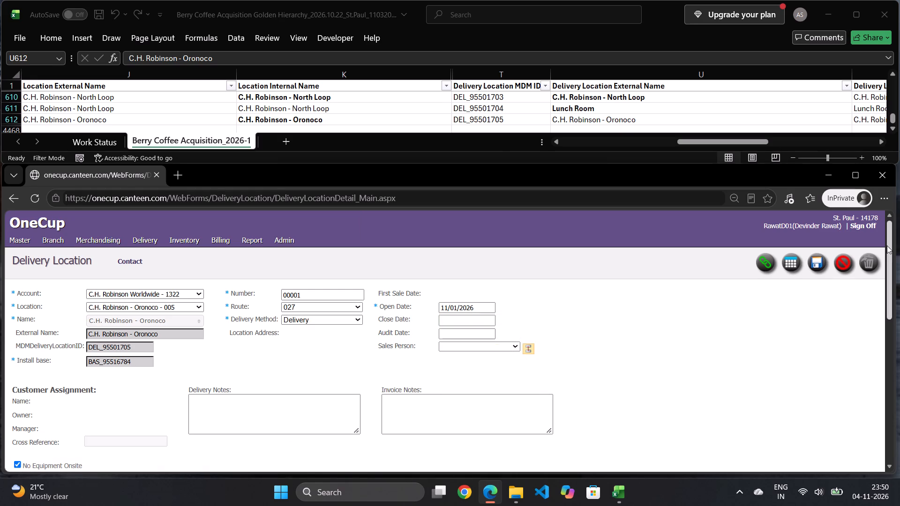
{"action": "left_click", "coordinate": [819, 260]}
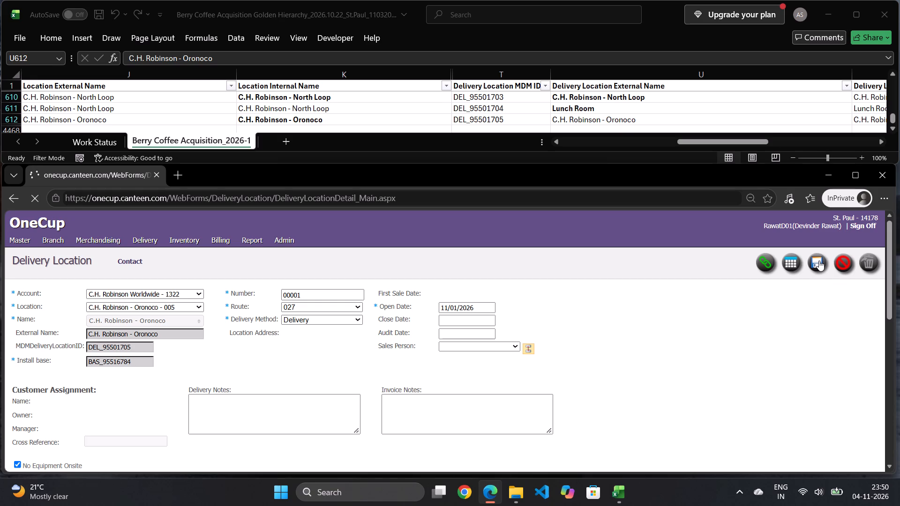
In the Excel workbook, bold the C.H. Robinson - Oronoco delivery location external name in row 612.
{"action": "left_click", "coordinate": [671, 121]}
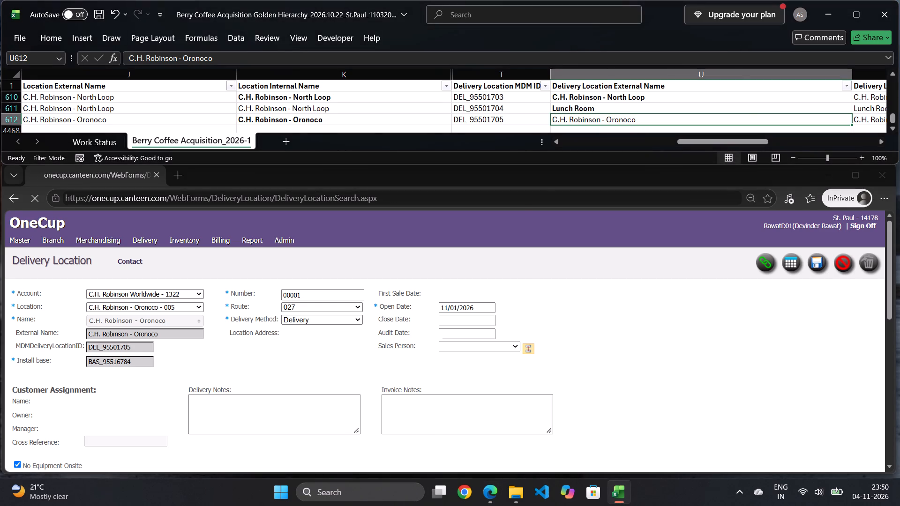
{"action": "key", "text": "ctrl+b"}
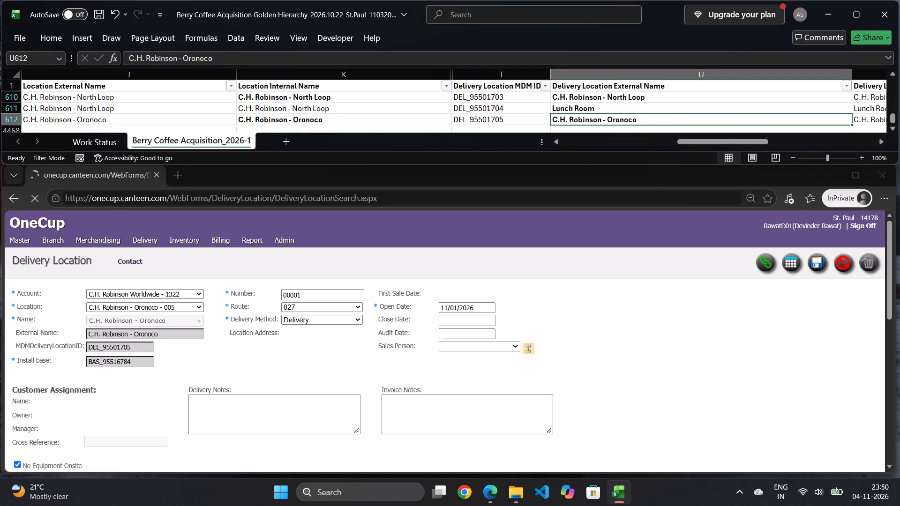
{"action": "key", "text": "Down"}
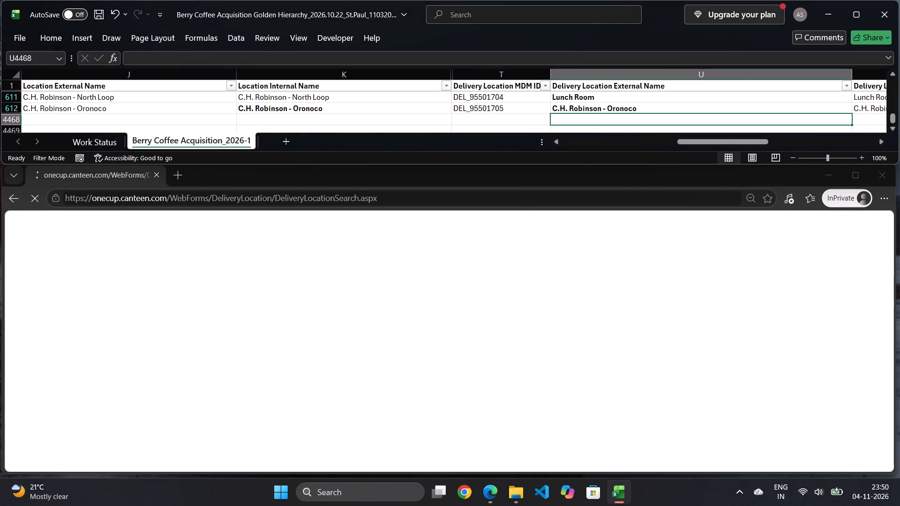
{"action": "key", "text": "Up"}
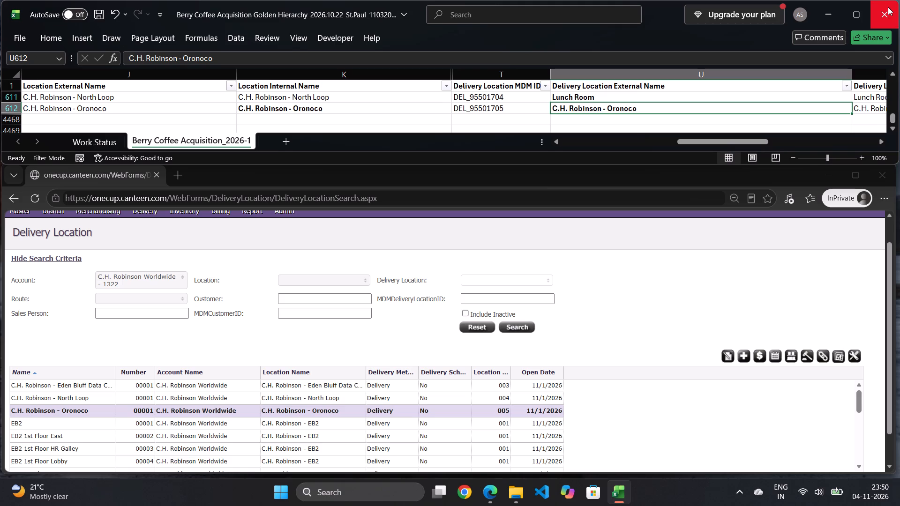
Close the Berry Coffee Acquisition workbook, saving its changes.
{"action": "left_click", "coordinate": [888, 7]}
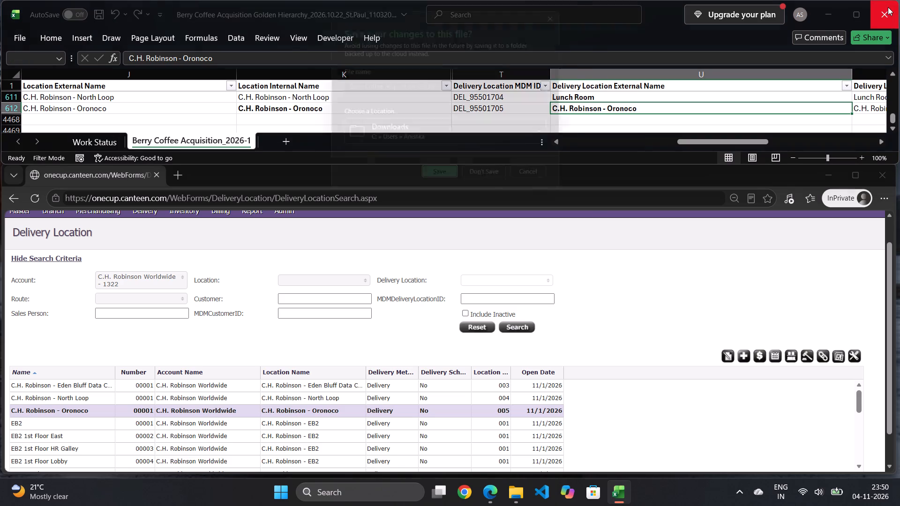
{"action": "left_click", "coordinate": [434, 179]}
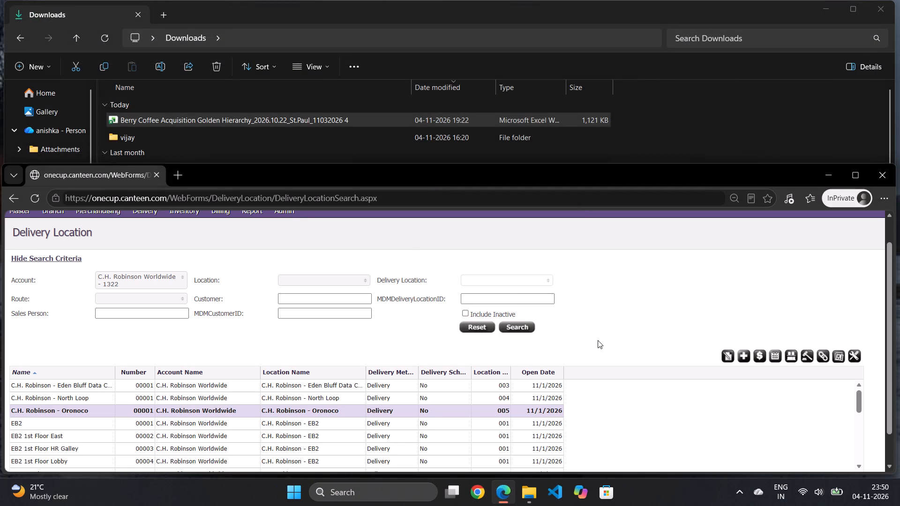
Close the OneCup browser window.
{"action": "scroll", "coordinate": [598, 340], "scroll_direction": "down", "scroll_amount": 3}
{"action": "left_click", "coordinate": [880, 176]}
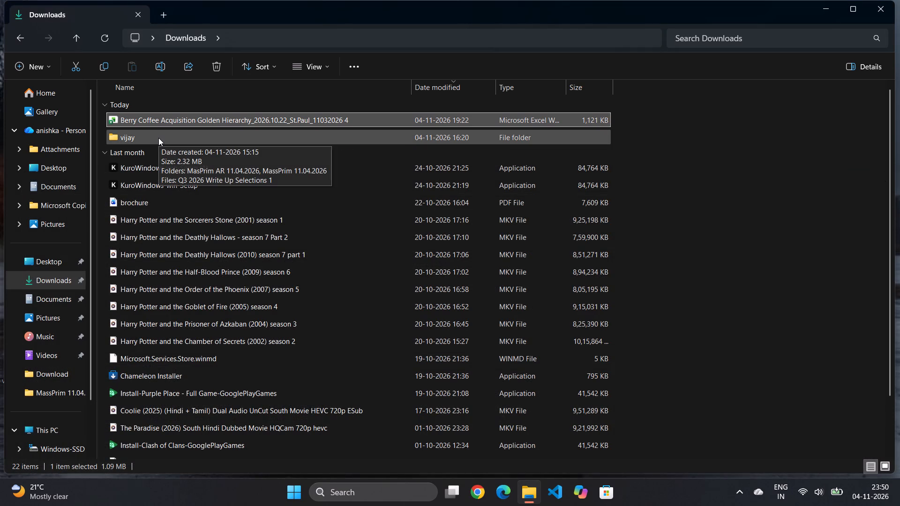
In File Explorer, permanently delete the Berry Coffee Acquisition workbook and the vijay folder from Downloads, and close the window.
{"action": "left_click", "coordinate": [158, 138]}
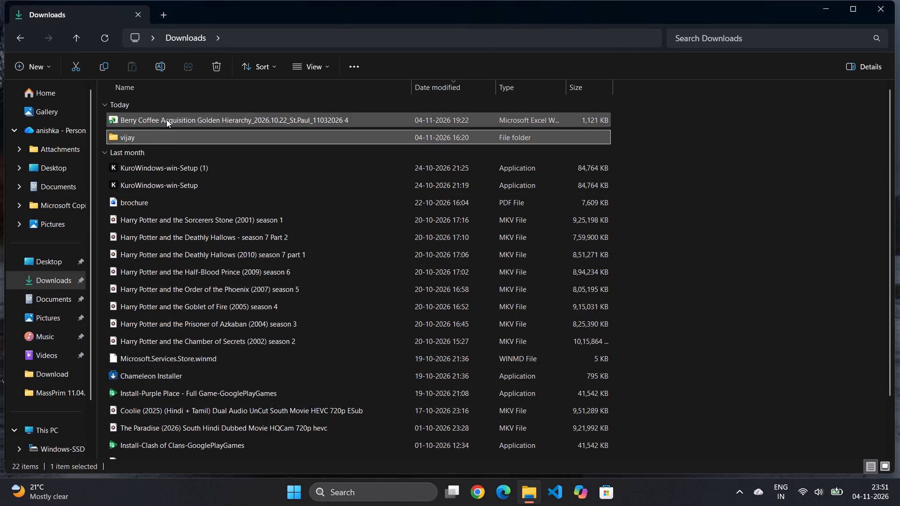
{"action": "left_click", "coordinate": [166, 119], "text": "ctrl"}
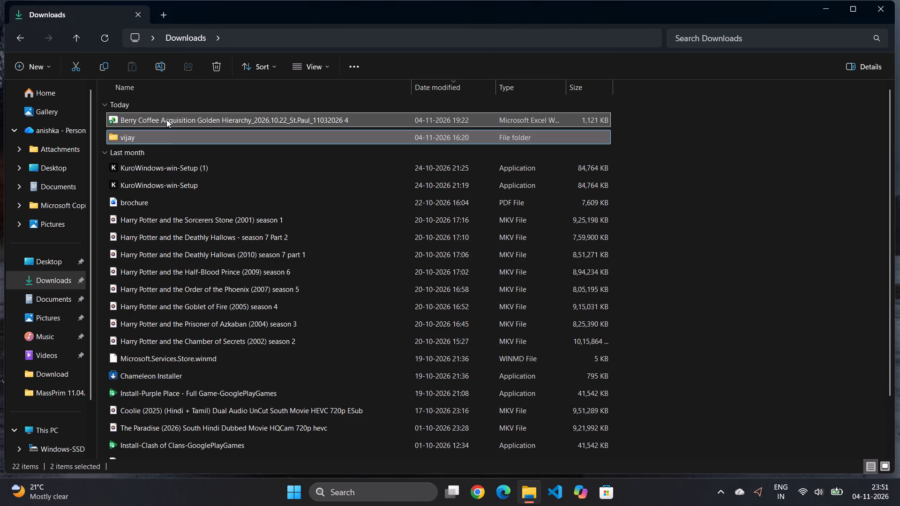
{"action": "key", "text": "shift+Delete"}
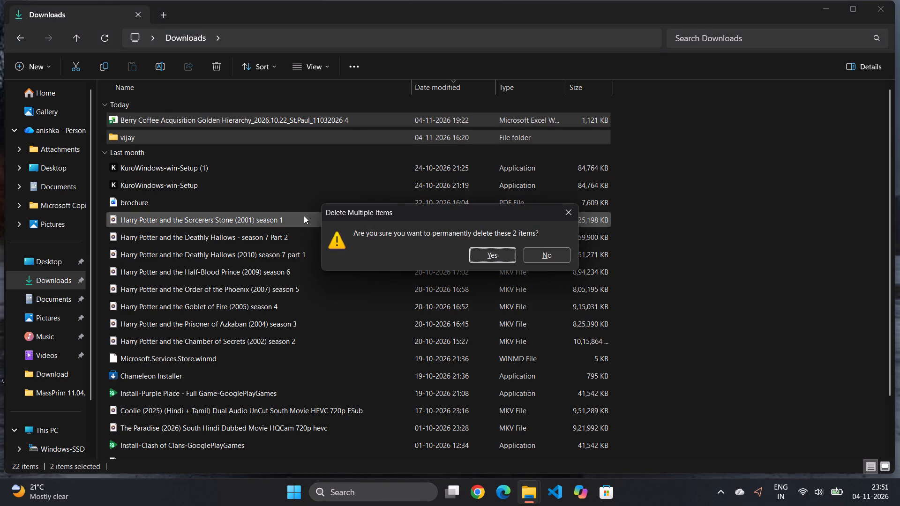
{"action": "left_click", "coordinate": [483, 255]}
{"action": "scroll", "coordinate": [350, 286], "scroll_direction": "up", "scroll_amount": 2}
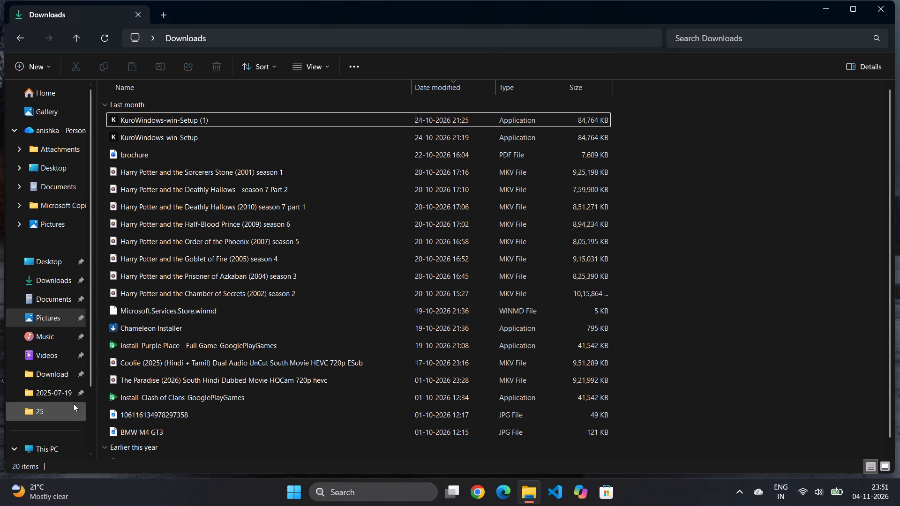
{"action": "scroll", "coordinate": [57, 431], "scroll_direction": "down", "scroll_amount": 4}
{"action": "scroll", "coordinate": [57, 431], "scroll_direction": "up", "scroll_amount": 3}
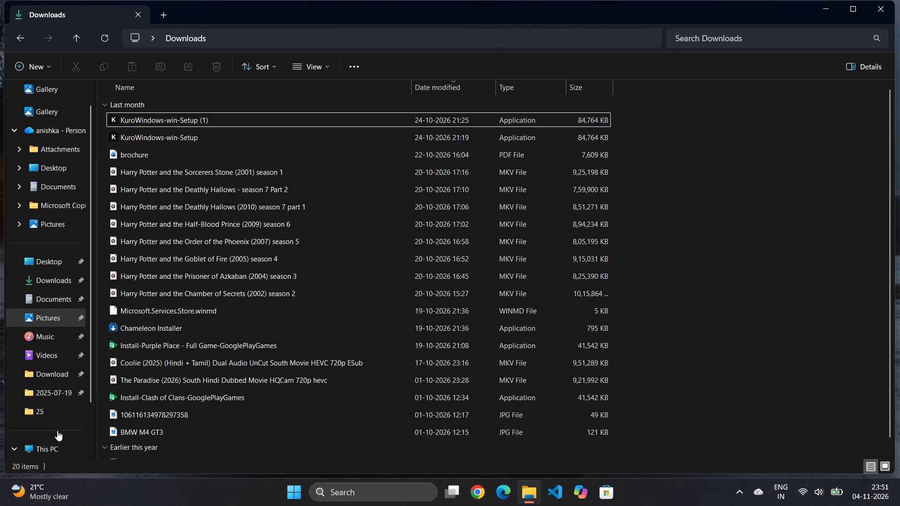
{"action": "left_click", "coordinate": [883, 7]}
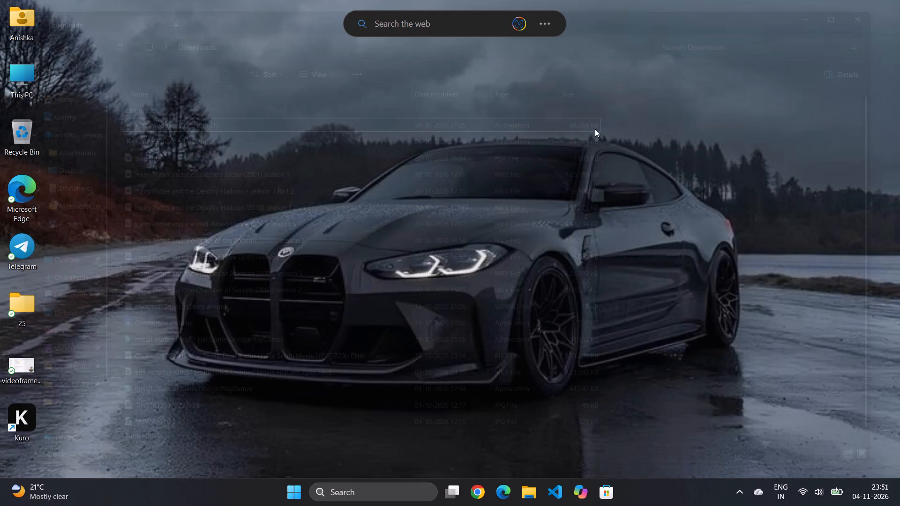
Reopen the Downloads folder from This PC, check its remaining contents, and close the window.
{"action": "double_click", "coordinate": [15, 81]}
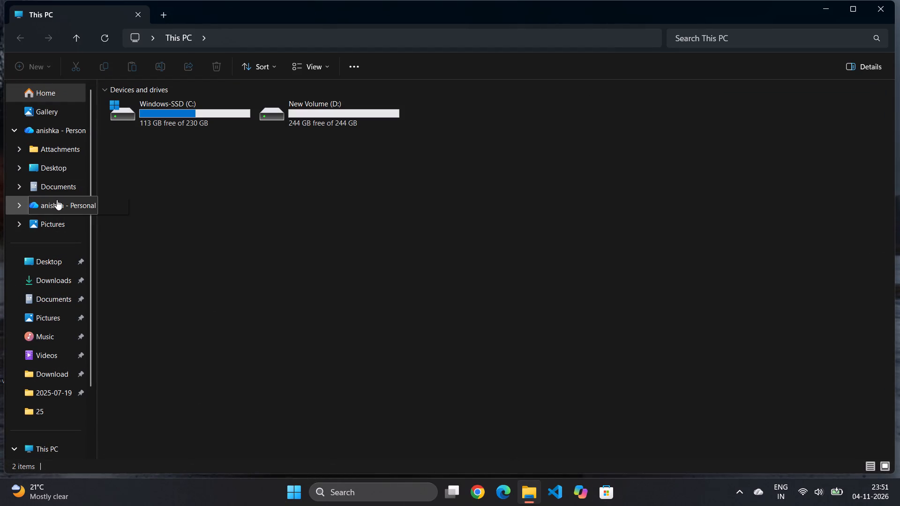
{"action": "left_click", "coordinate": [62, 282]}
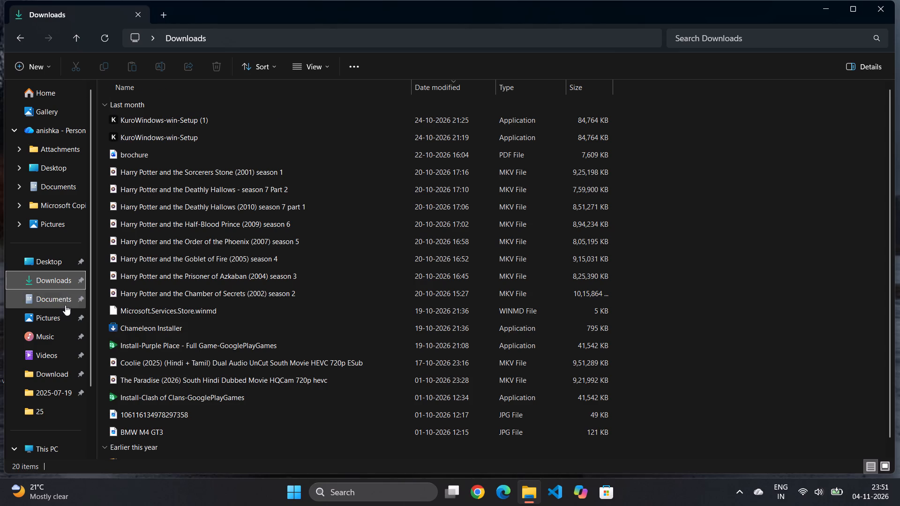
{"action": "scroll", "coordinate": [19, 379], "scroll_direction": "down", "scroll_amount": 4}
{"action": "scroll", "coordinate": [19, 379], "scroll_direction": "up", "scroll_amount": 4}
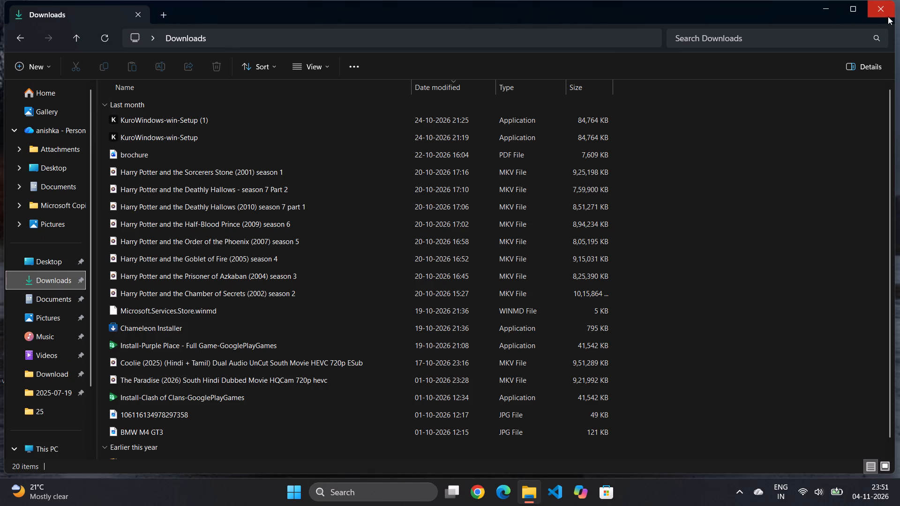
{"action": "left_click", "coordinate": [888, 8]}
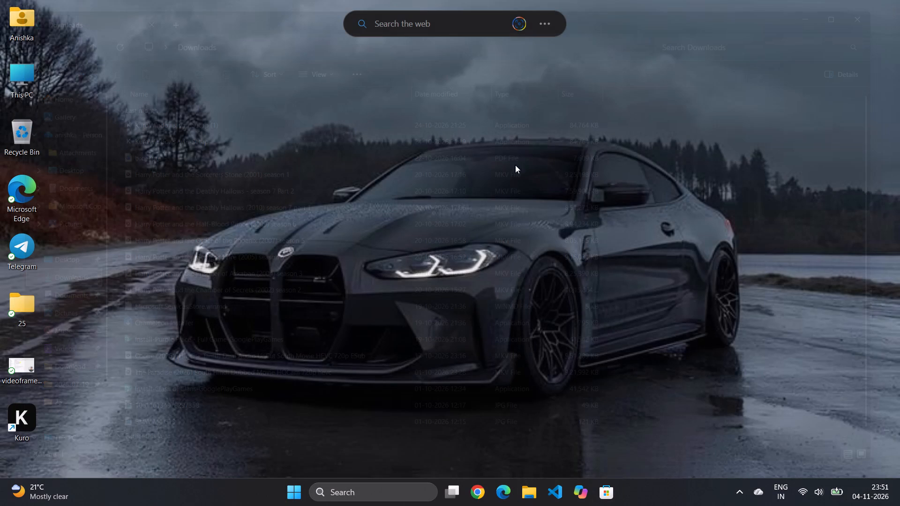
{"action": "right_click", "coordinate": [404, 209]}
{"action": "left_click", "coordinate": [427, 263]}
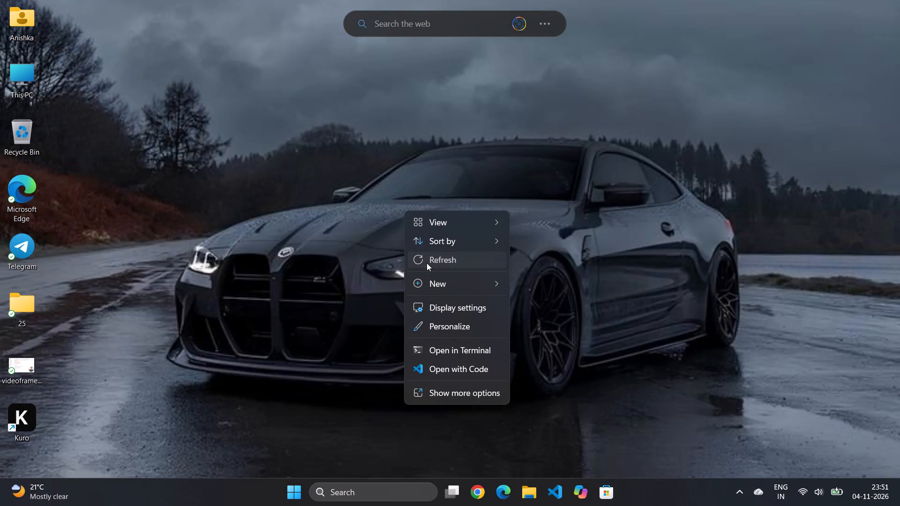
Open the Windows power options.
{"action": "left_click", "coordinate": [281, 494]}
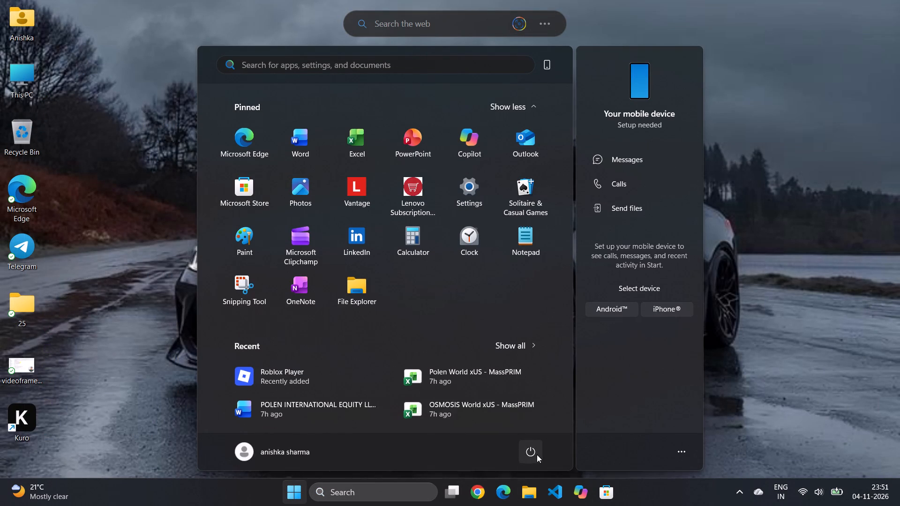
{"action": "left_click", "coordinate": [530, 454]}
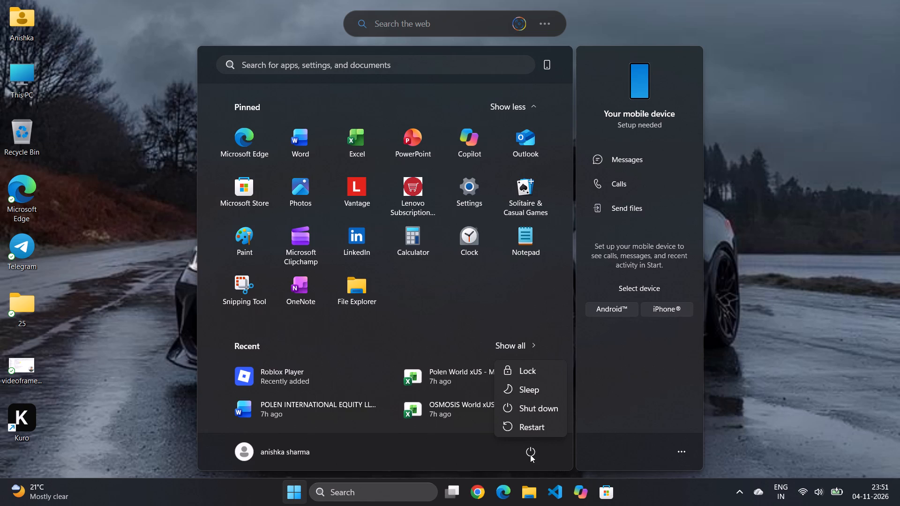